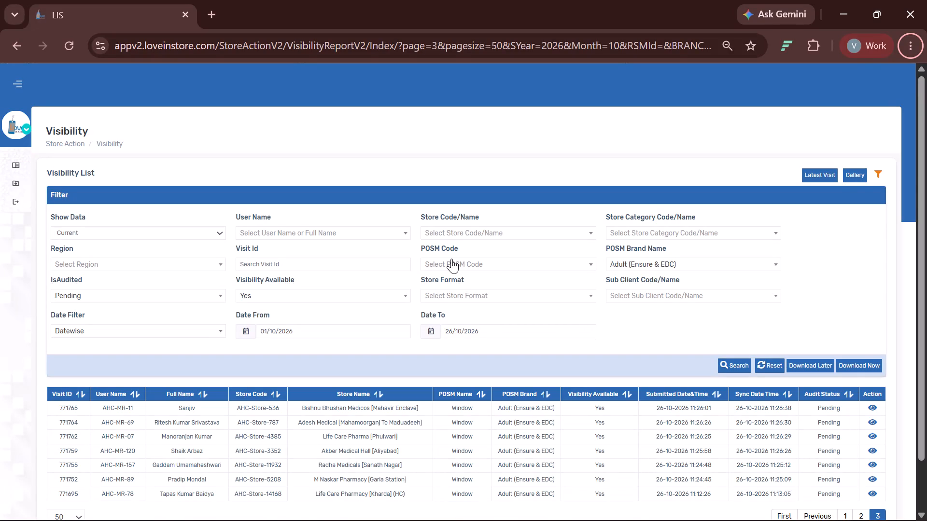
Try to open the details of every pending visit on page 3 of the Visibility List, 771765 through 771695, in separate tabs.
scroll(585, 329, "down", 2)
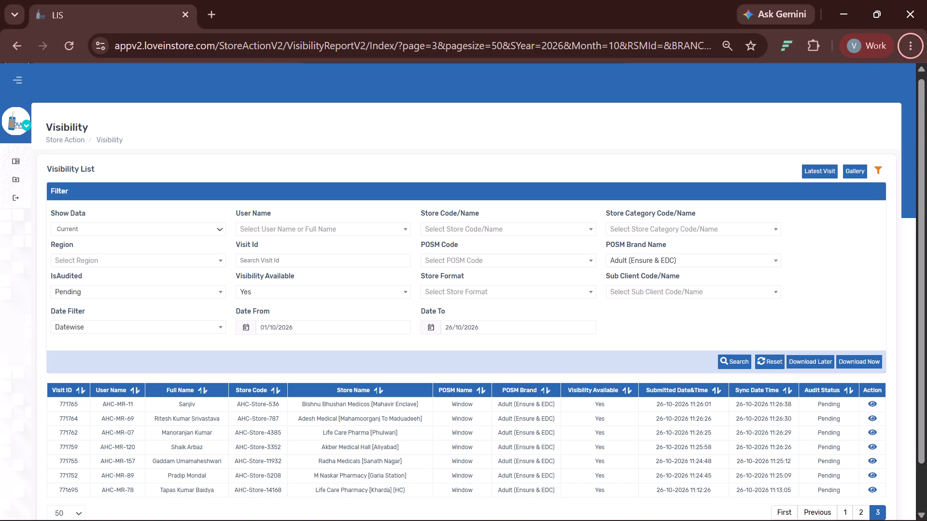
scroll(585, 329, "down", 4)
left_click(874, 352, "ctrl")
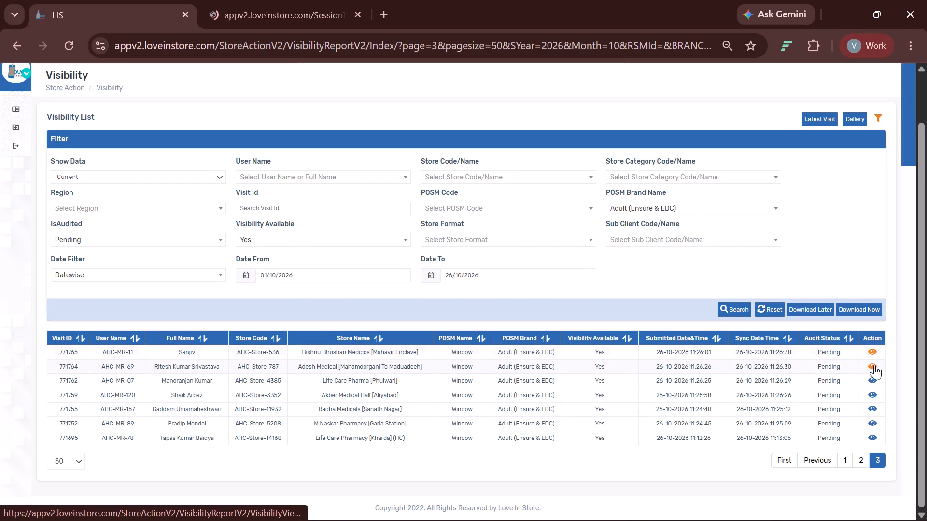
left_click(874, 369, "ctrl")
left_click(874, 384, "ctrl")
left_click(872, 380, "ctrl")
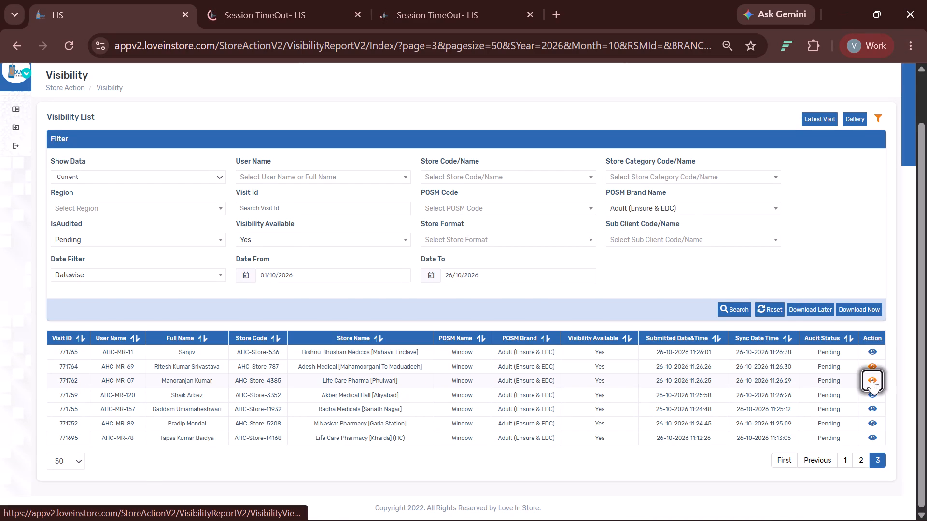
left_click(872, 393, "ctrl")
left_click(872, 410, "ctrl")
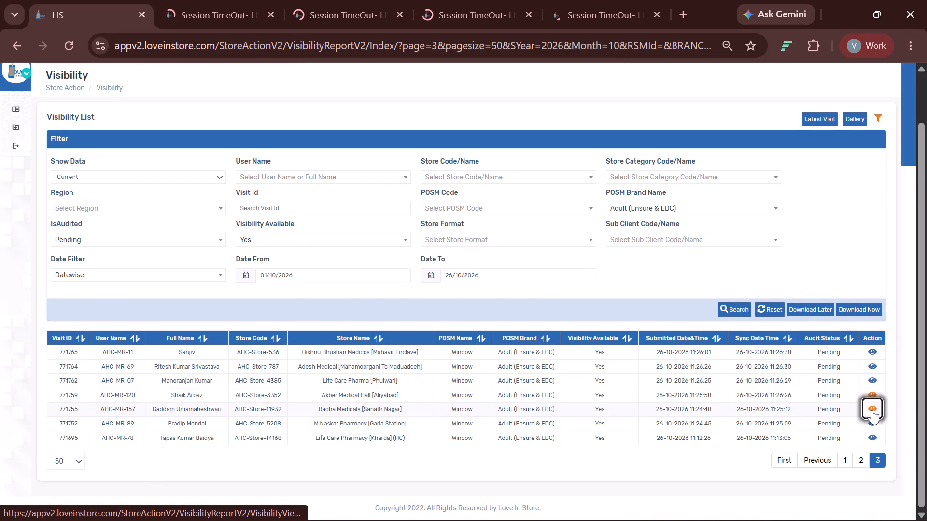
left_click(873, 427, "ctrl")
left_click(873, 438, "ctrl")
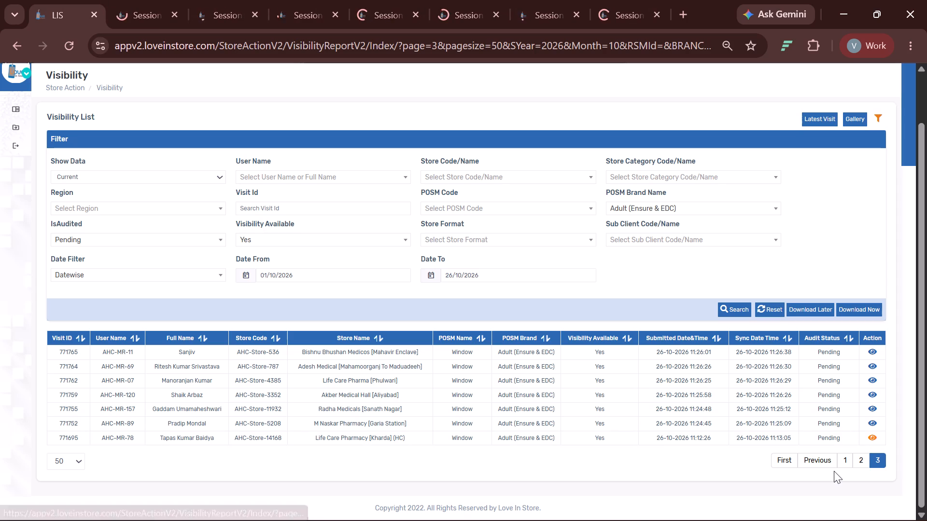
Try to go to page 1 of the Visibility List.
left_click(848, 460)
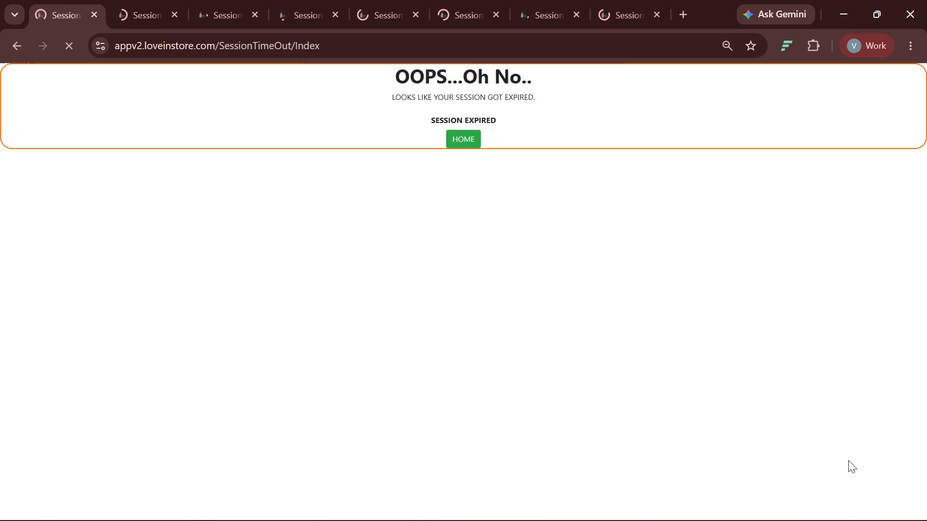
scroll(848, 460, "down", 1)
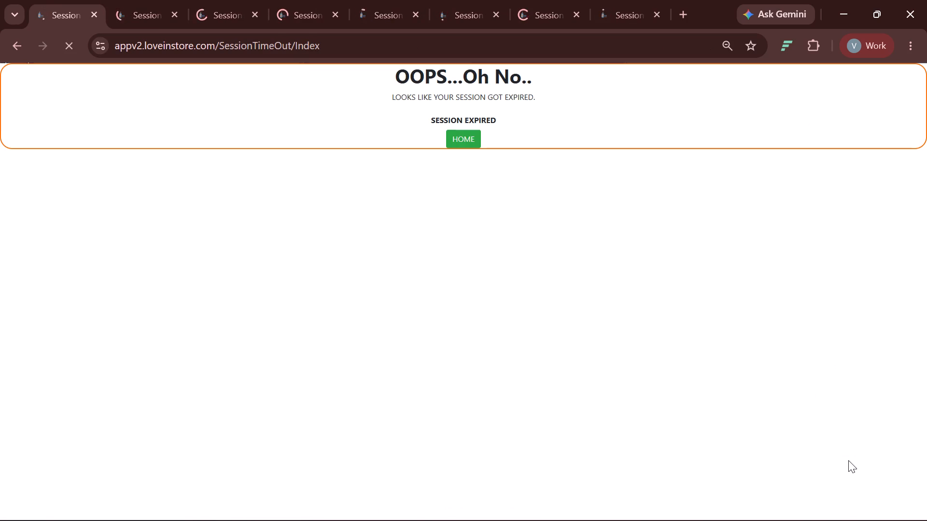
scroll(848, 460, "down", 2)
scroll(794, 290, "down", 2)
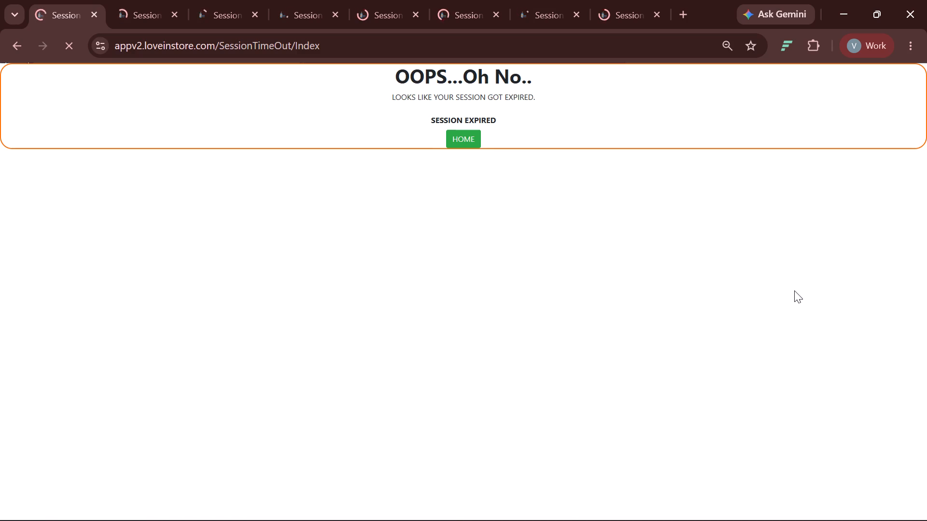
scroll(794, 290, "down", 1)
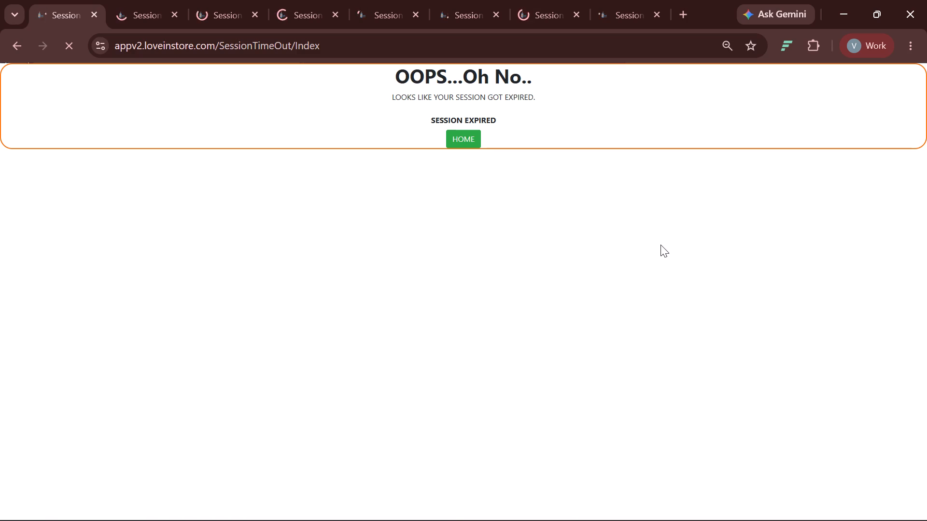
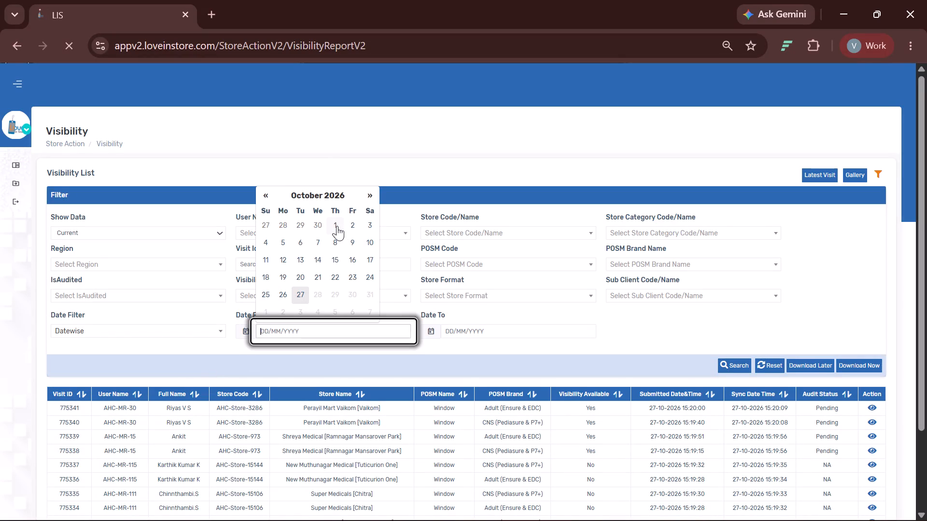
Set the Visibility List filter's date range from 01/10/2026 to 26/10/2026.
left_click(335, 226)
left_click_drag(493, 336, 475, 289)
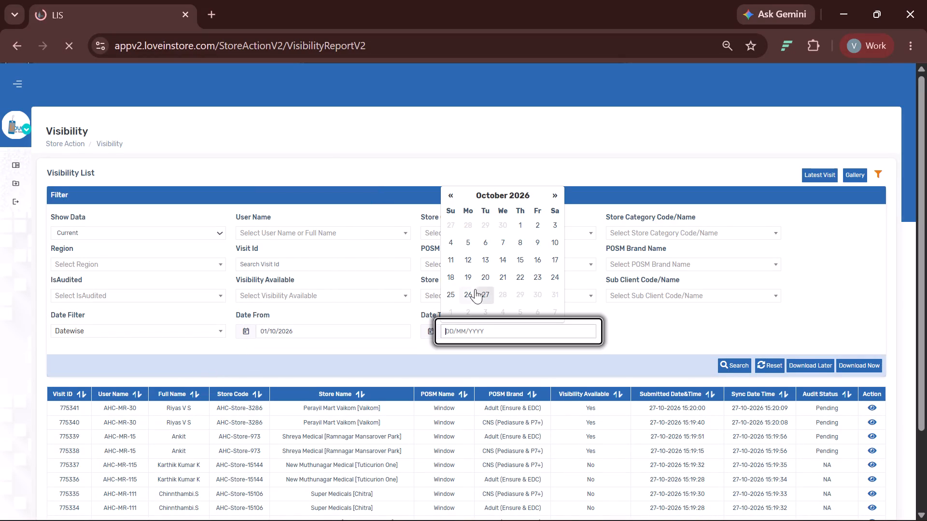
left_click_drag(475, 289, 471, 291)
left_click(471, 291)
Filter the Visibility List by Visibility Available Yes and IsAudited Pending, and run the search.
left_click_drag(337, 296, 316, 329)
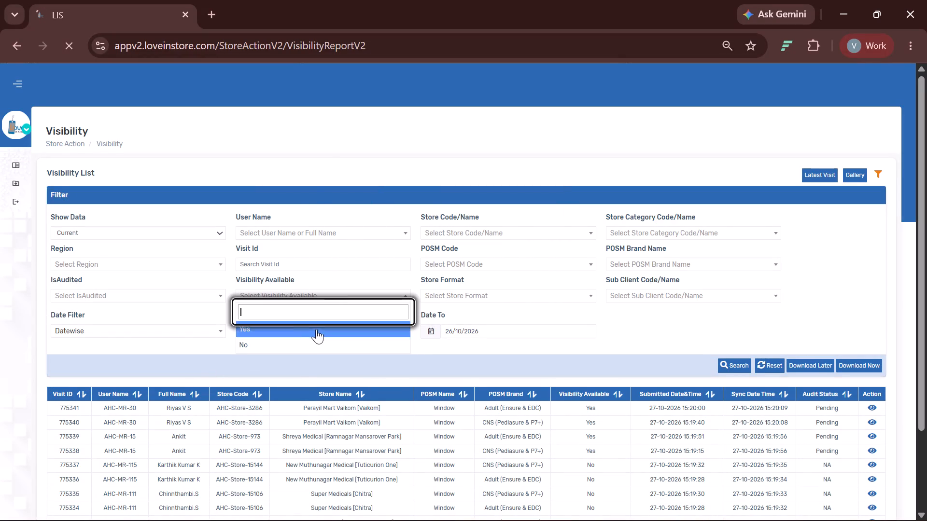
left_click_drag(316, 329, 317, 328)
left_click(317, 328)
left_click_drag(189, 298, 169, 361)
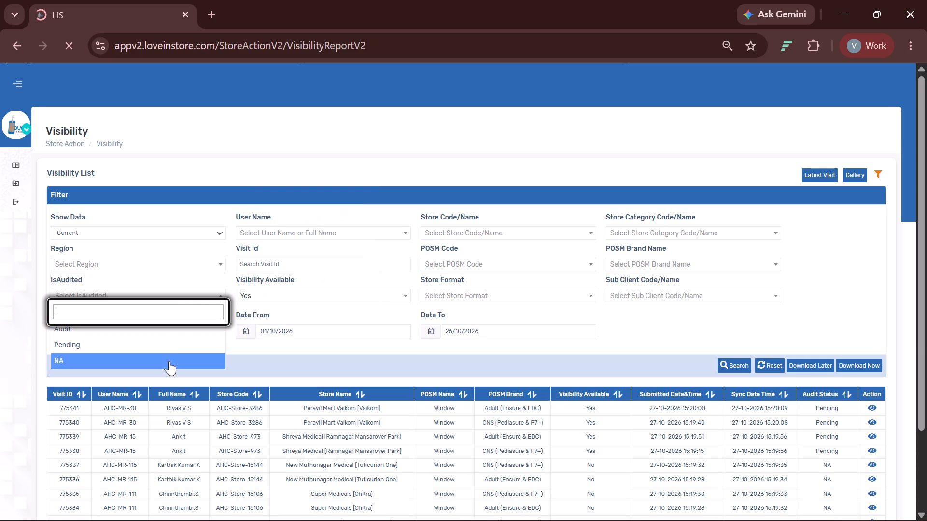
left_click_drag(169, 361, 173, 343)
left_click(173, 343)
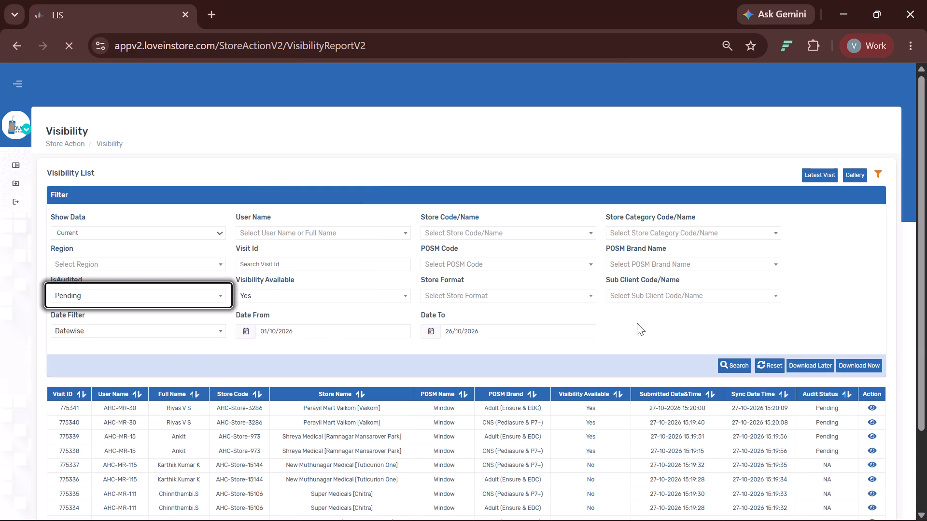
left_click(726, 362)
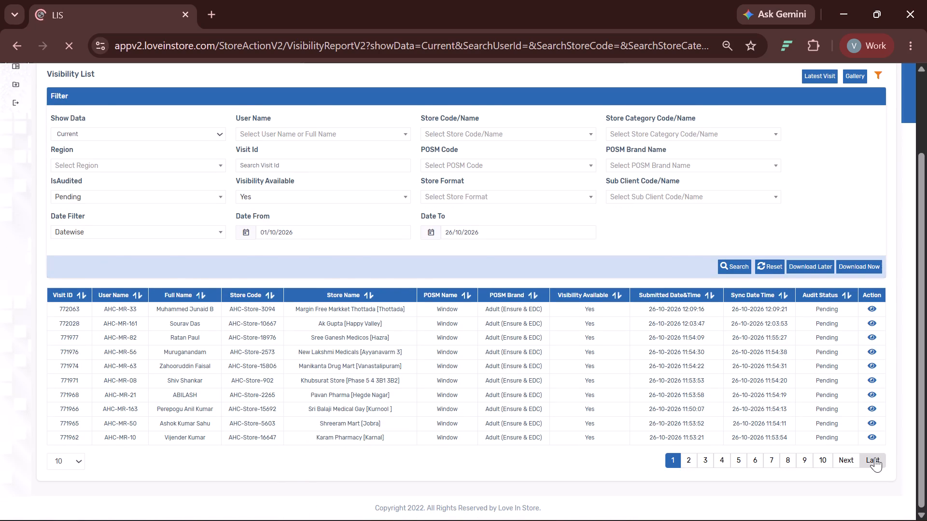
Look at the last page of the filtered Visibility List and return to the first page.
left_click(875, 457)
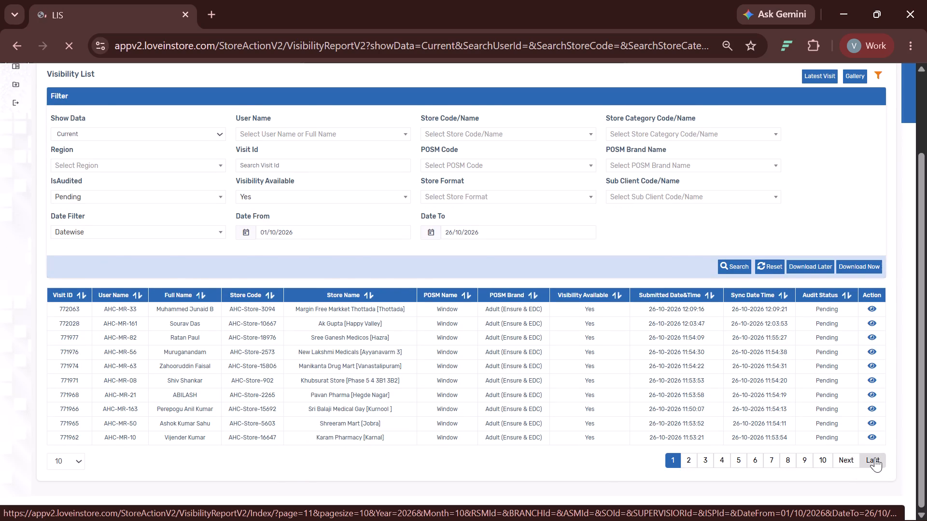
scroll(677, 420, "down", 3)
scroll(680, 356, "down", 3)
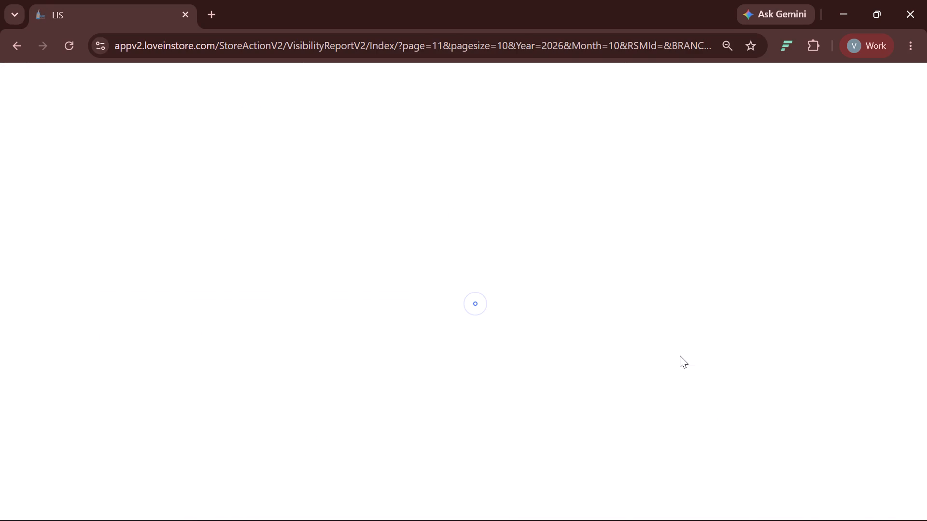
scroll(680, 356, "down", 6)
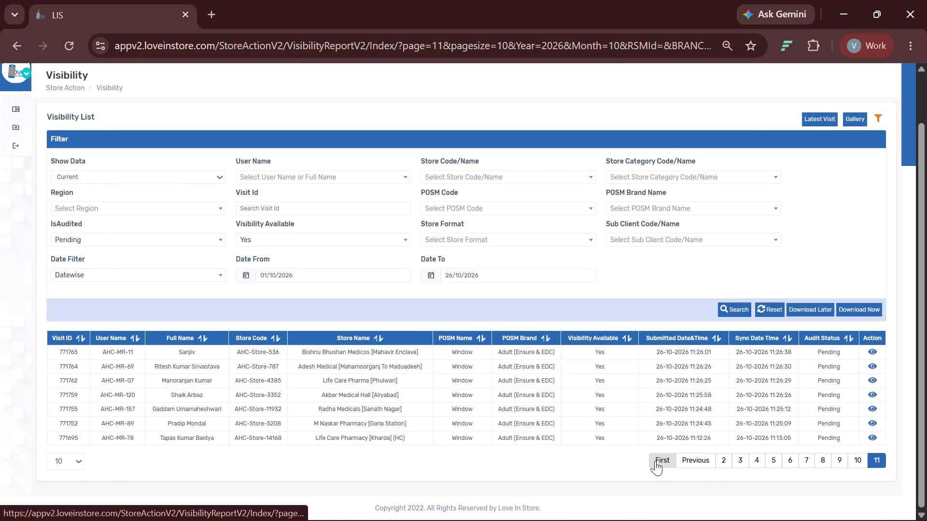
left_click(655, 461)
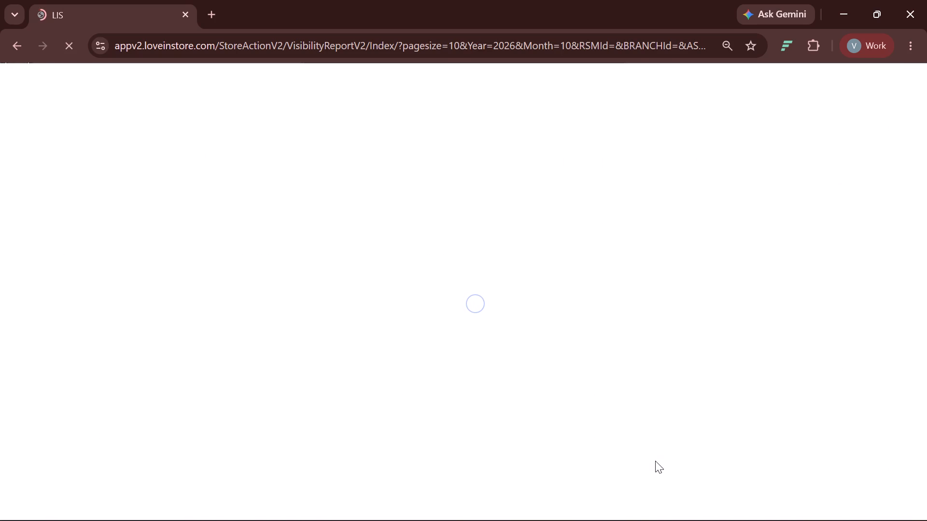
scroll(548, 432, "down", 2)
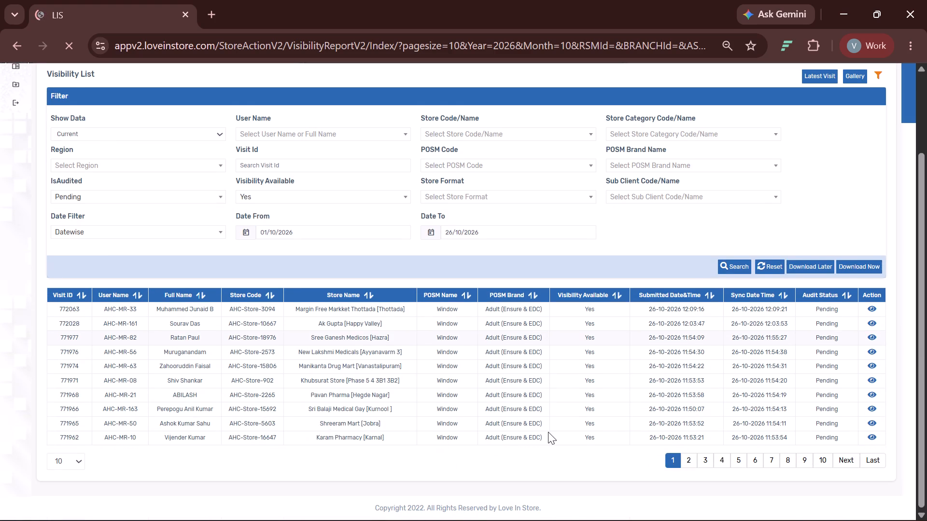
scroll(548, 432, "down", 3)
Set the Visibility List to show 50 visits per page.
left_click(69, 463)
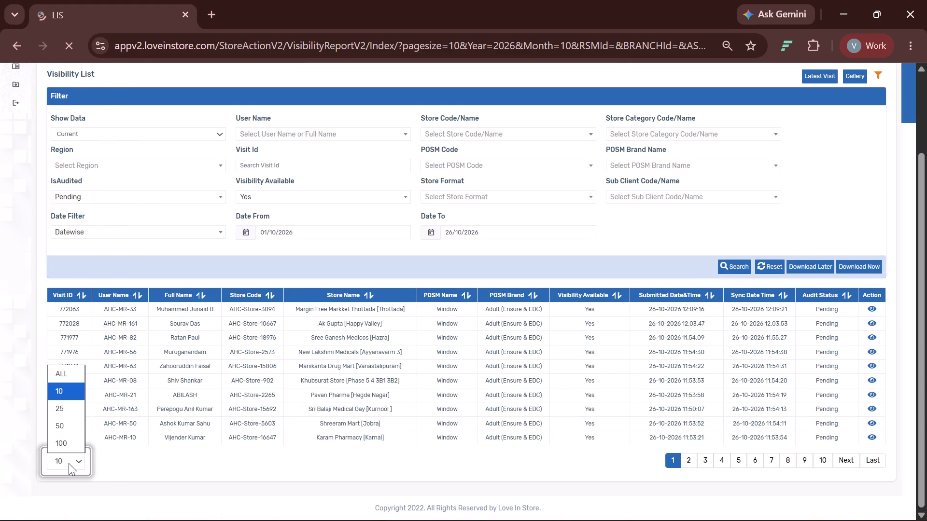
left_click(66, 422)
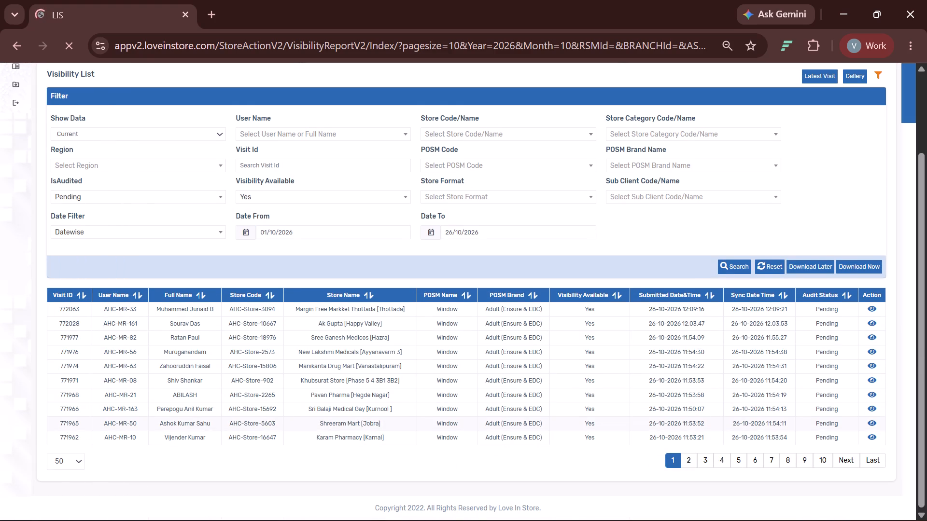
Open the details of the first ten pending visits on page 1, 772063 through 771962, in separate tabs.
scroll(333, 403, "down", 6)
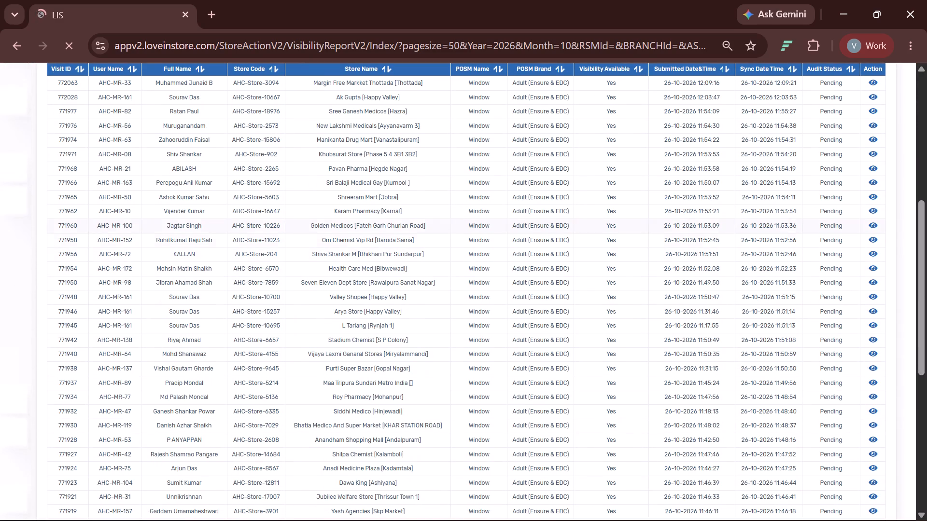
left_click(872, 82, "ctrl")
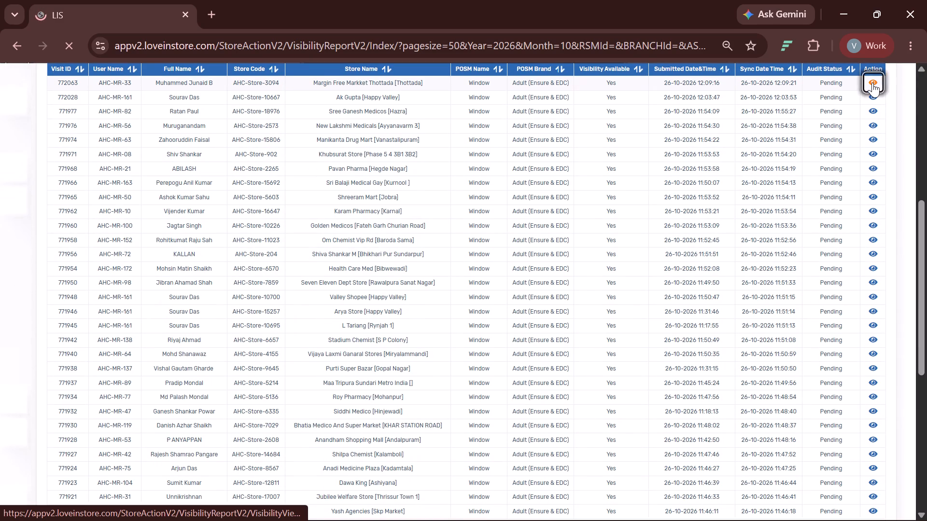
left_click(872, 97, "ctrl")
left_click(872, 108, "ctrl")
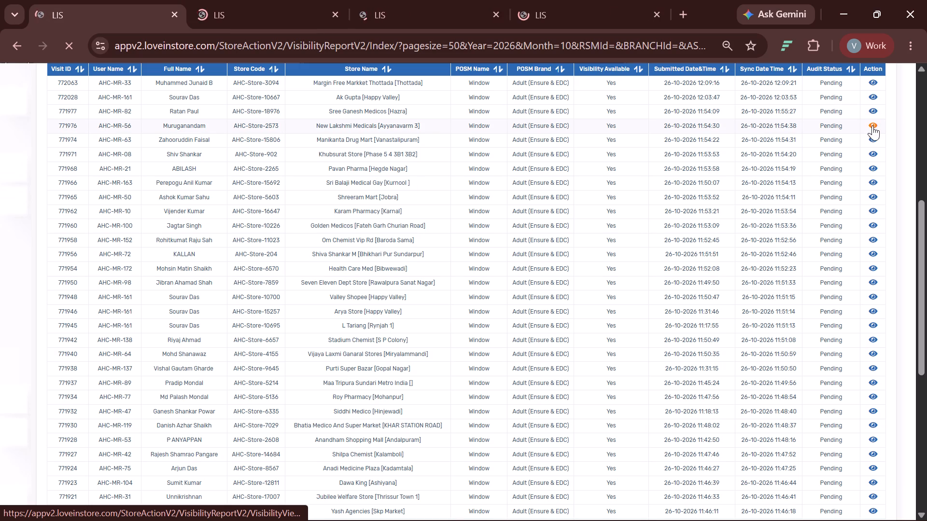
left_click(872, 125, "ctrl")
left_click(872, 138, "ctrl")
left_click(872, 156, "ctrl")
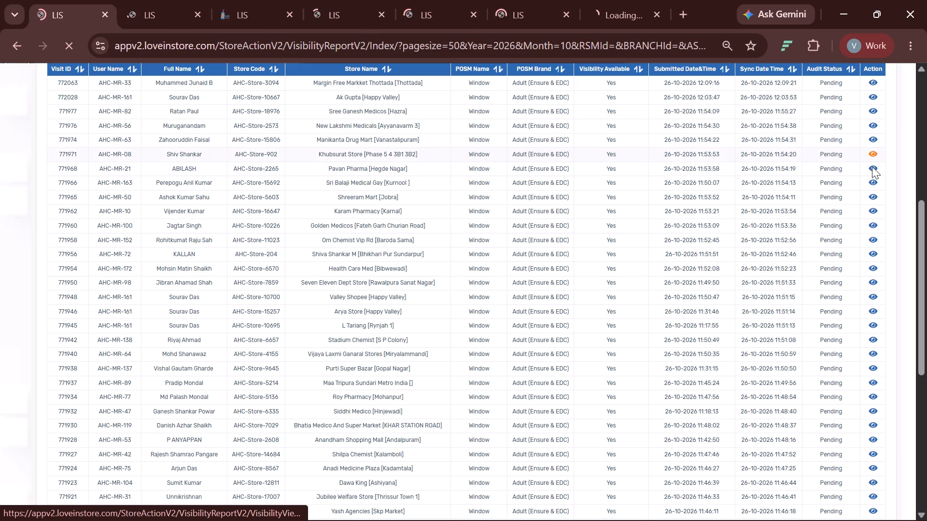
left_click(872, 167, "ctrl")
left_click(871, 189, "ctrl")
left_click(873, 183, "ctrl")
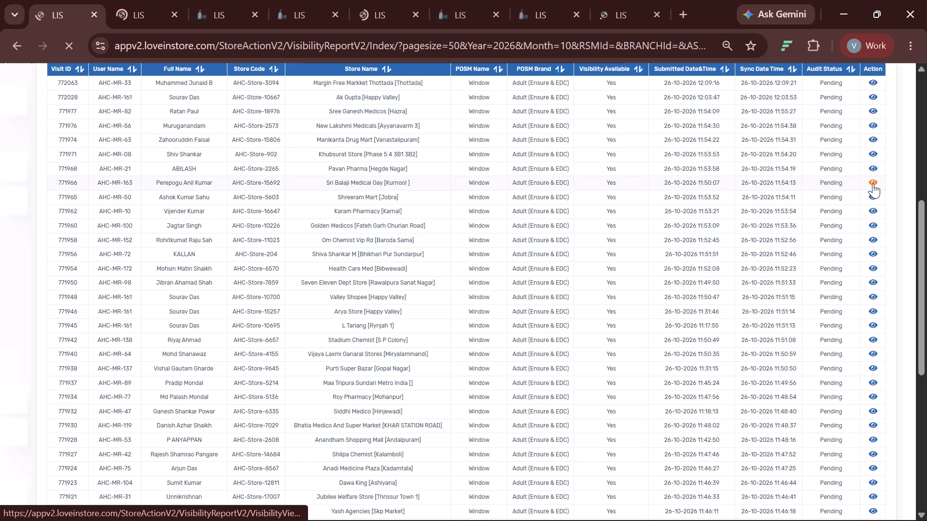
left_click(875, 195, "ctrl")
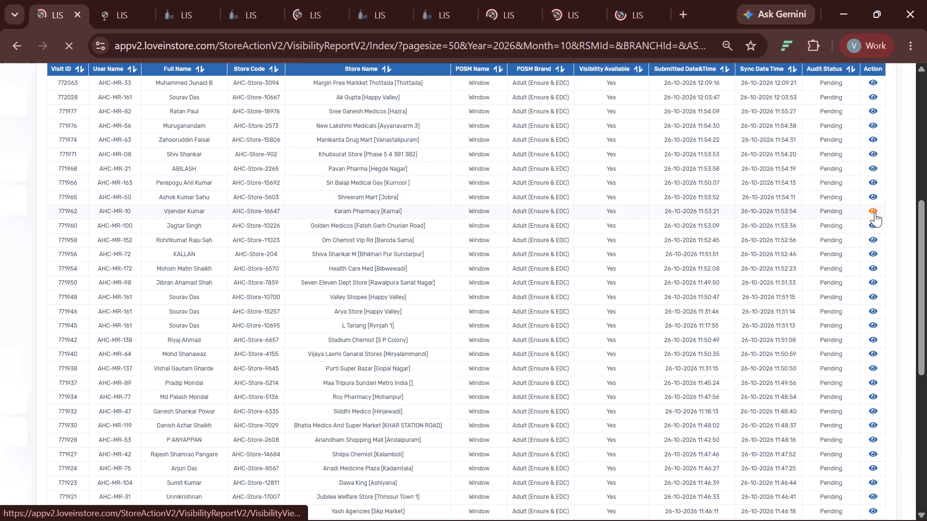
left_click(875, 212, "ctrl")
left_click(874, 223, "ctrl")
left_click(874, 242, "ctrl")
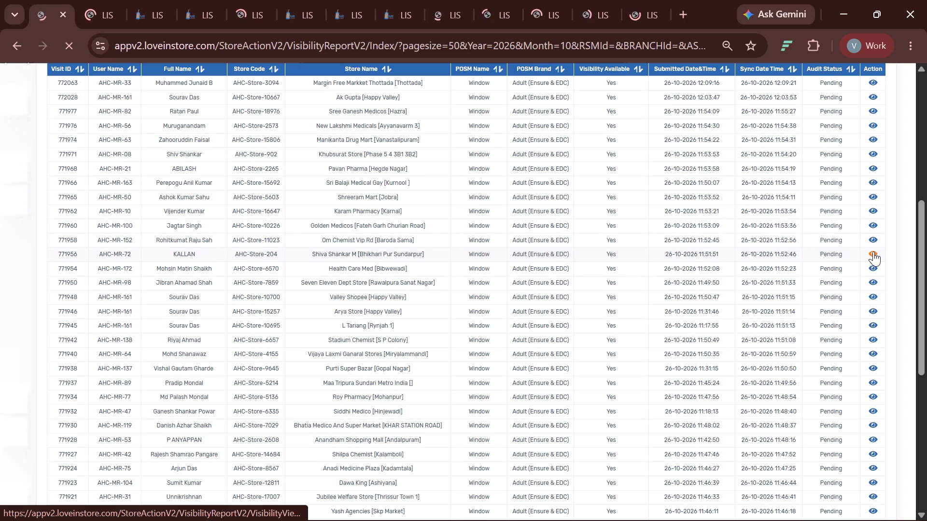
left_click(873, 251, "ctrl")
left_click(872, 268, "ctrl")
left_click(872, 283, "ctrl")
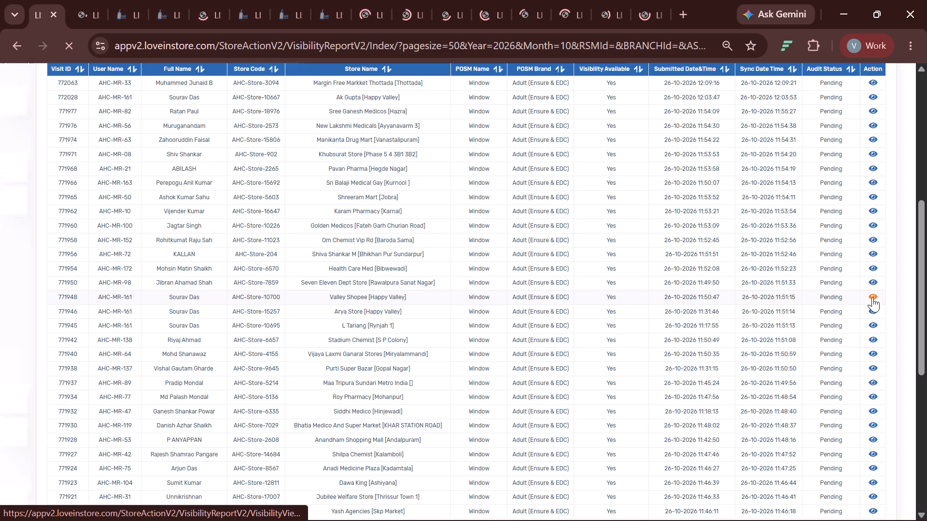
left_click(872, 297, "ctrl")
left_click(872, 311, "ctrl")
left_click(872, 326, "ctrl")
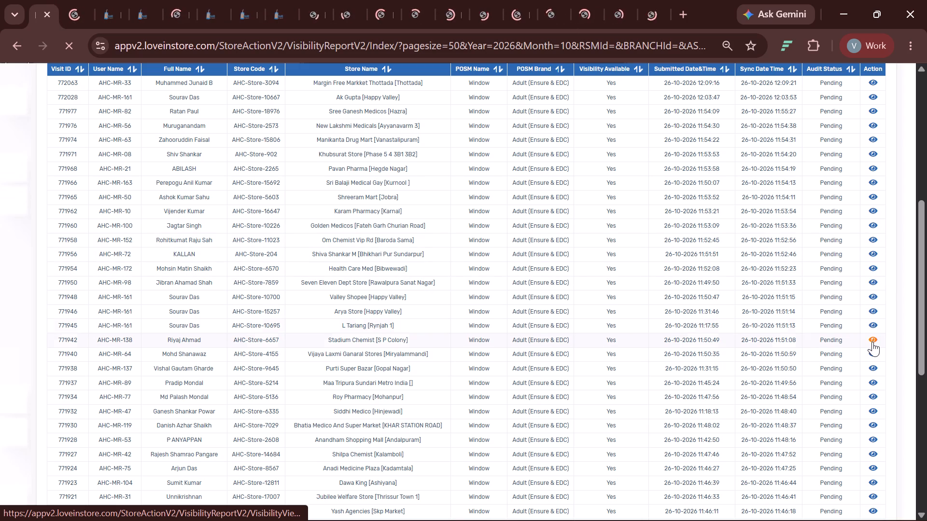
left_click(872, 342, "ctrl")
left_click(872, 356, "ctrl")
left_click(874, 366, "ctrl")
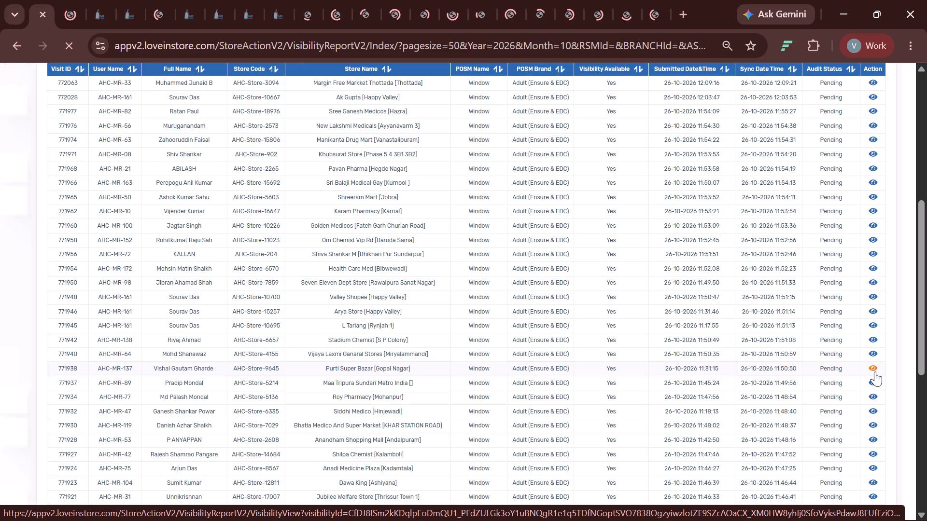
Open the details of the pending visits 771937 through 771919 on page 1 in separate tabs.
left_click(876, 381, "ctrl")
left_click(875, 394, "ctrl")
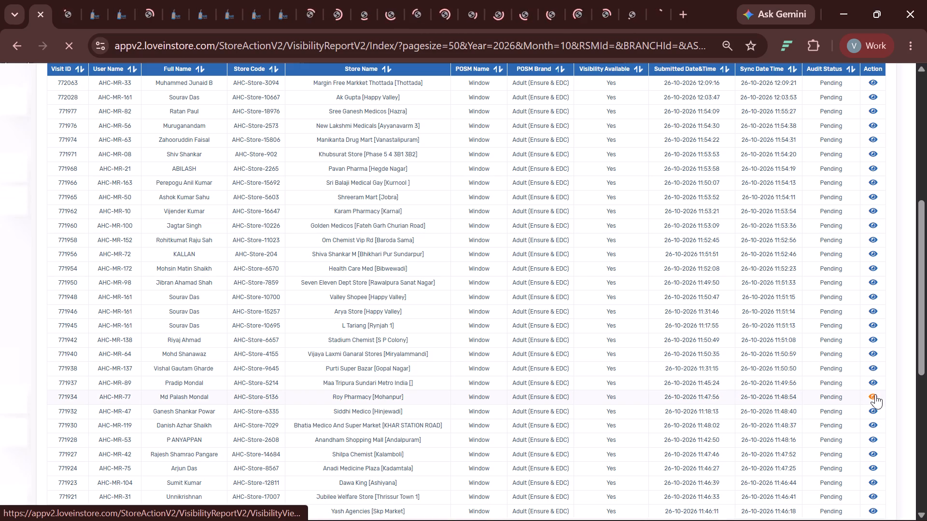
left_click(875, 411, "ctrl")
left_click(875, 424, "ctrl")
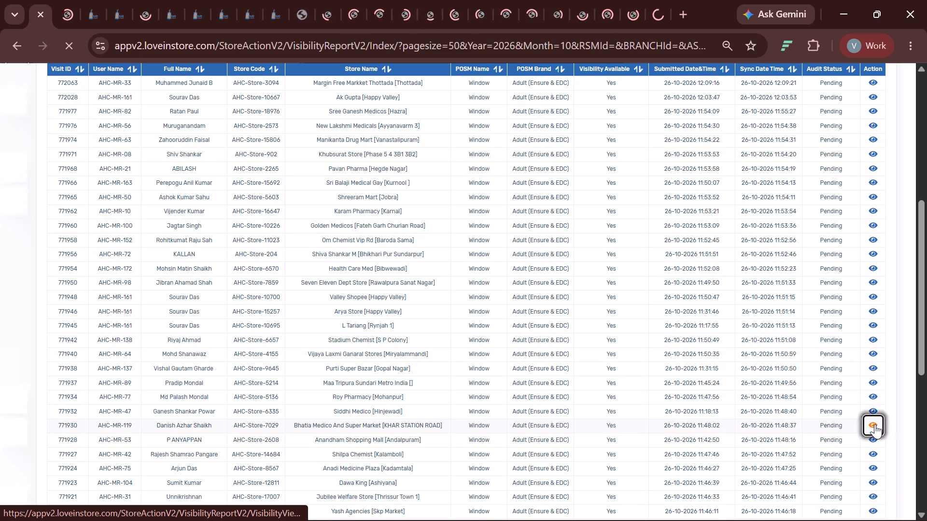
left_click(873, 439, "ctrl")
left_click(873, 452, "ctrl")
left_click(873, 471, "ctrl")
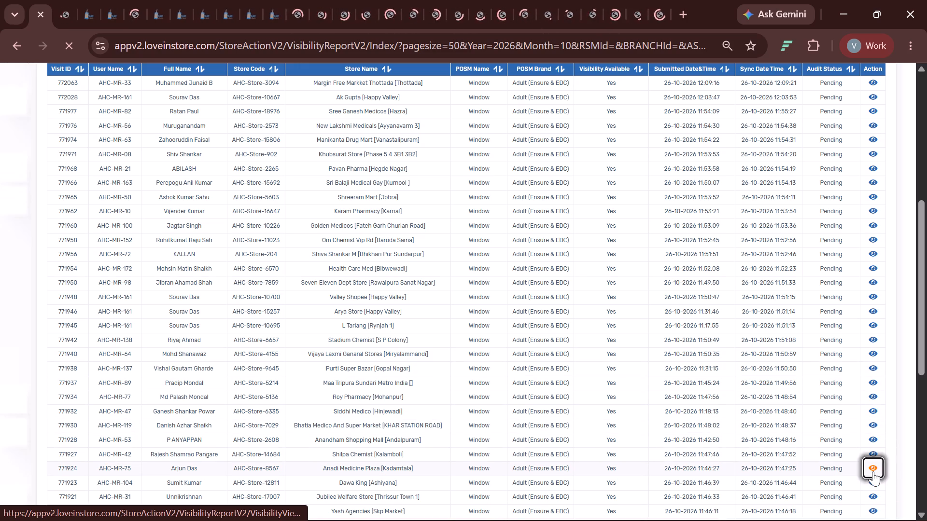
left_click(873, 482, "ctrl")
left_click(872, 497, "ctrl")
left_click(872, 514, "ctrl")
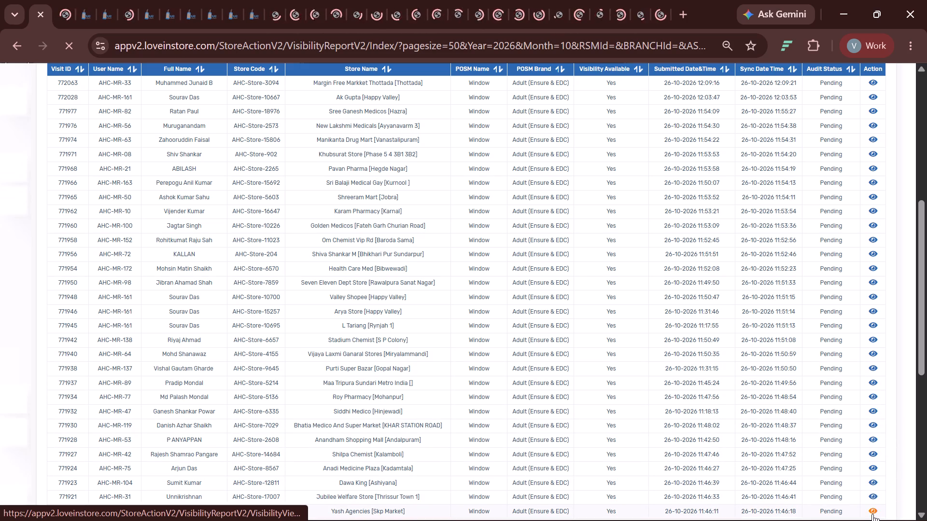
double_click(817, 506, "ctrl")
Open the details of the pending visits 771916 through 771899 on page 1 in separate tabs.
scroll(827, 418, "down", 7)
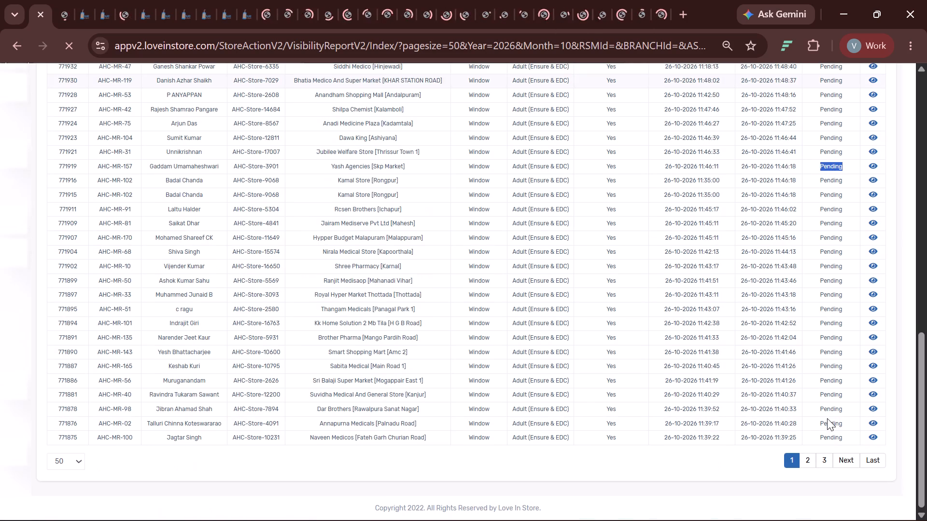
left_click(873, 177, "ctrl")
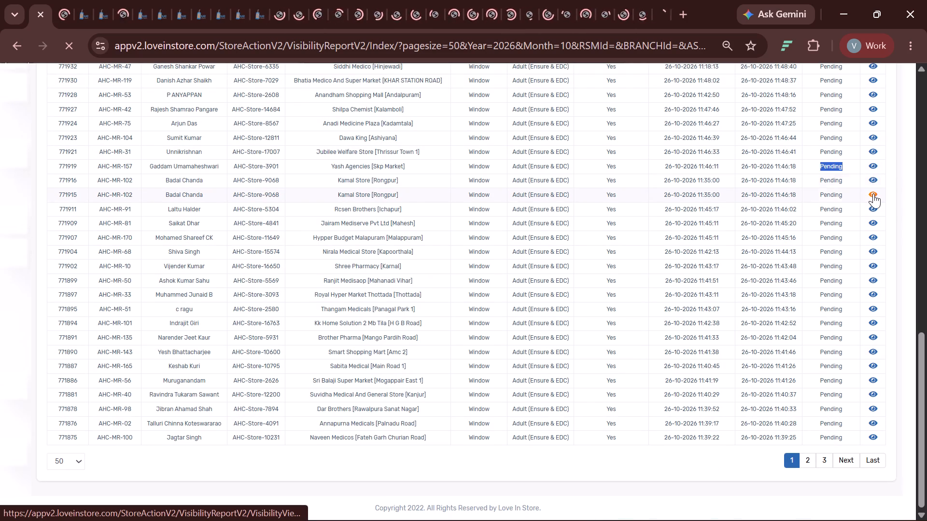
left_click(873, 194, "ctrl")
left_click(873, 207, "ctrl")
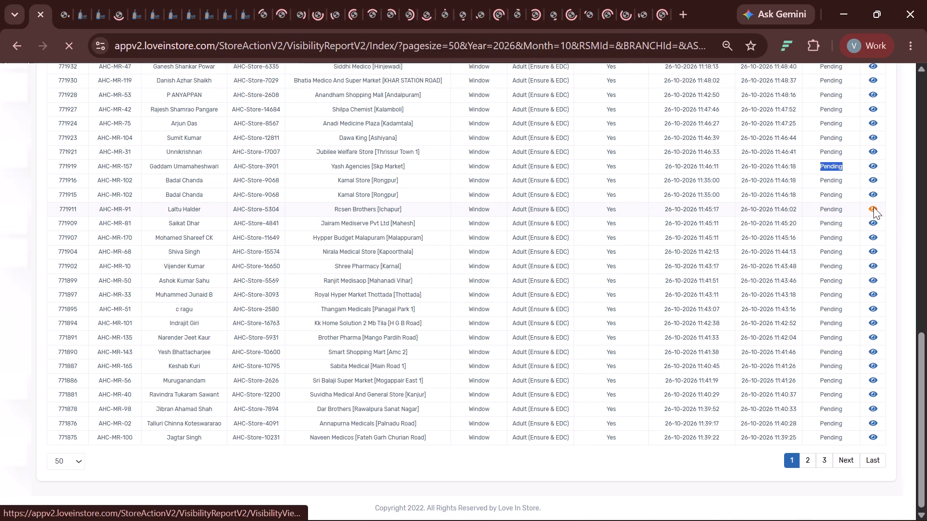
left_click(873, 220, "ctrl")
left_click(873, 234, "ctrl")
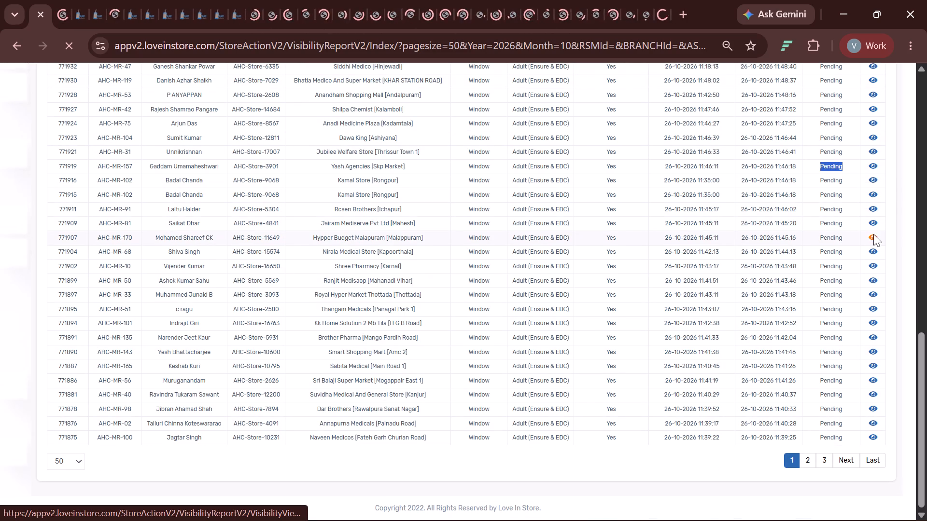
left_click(873, 251, "ctrl")
left_click(873, 268, "ctrl")
left_click(872, 280, "ctrl")
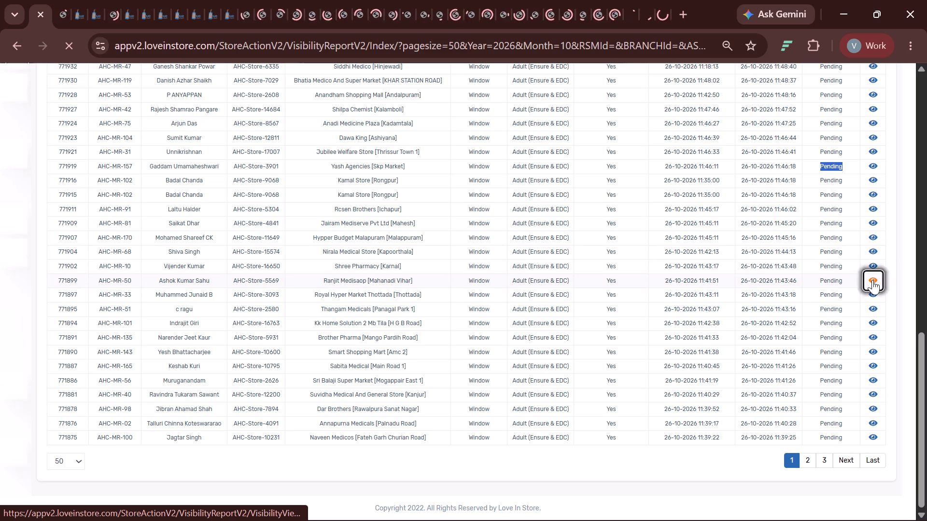
left_click(872, 290, "ctrl")
left_click(872, 312, "ctrl")
left_click(872, 322, "ctrl")
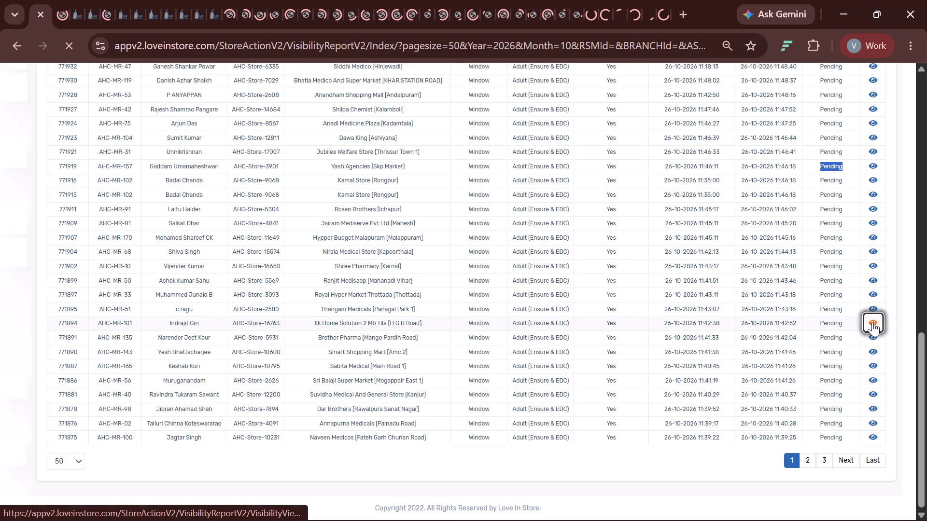
left_click(873, 338, "ctrl")
left_click_drag(873, 353, 874, 366, "ctrl")
left_click(874, 366, "ctrl")
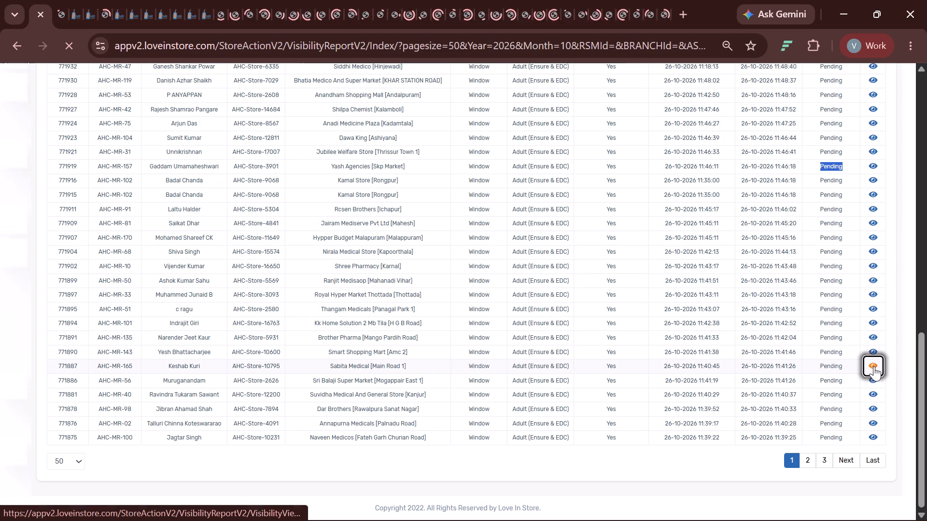
left_click(875, 353, "ctrl")
left_click(875, 384, "ctrl")
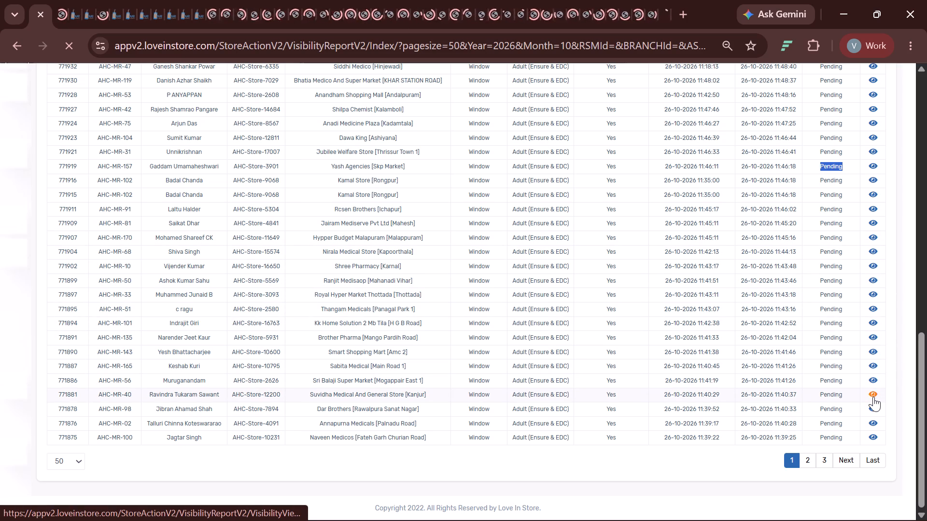
left_click(873, 397, "ctrl")
left_click(873, 407, "ctrl")
left_click(872, 422, "ctrl")
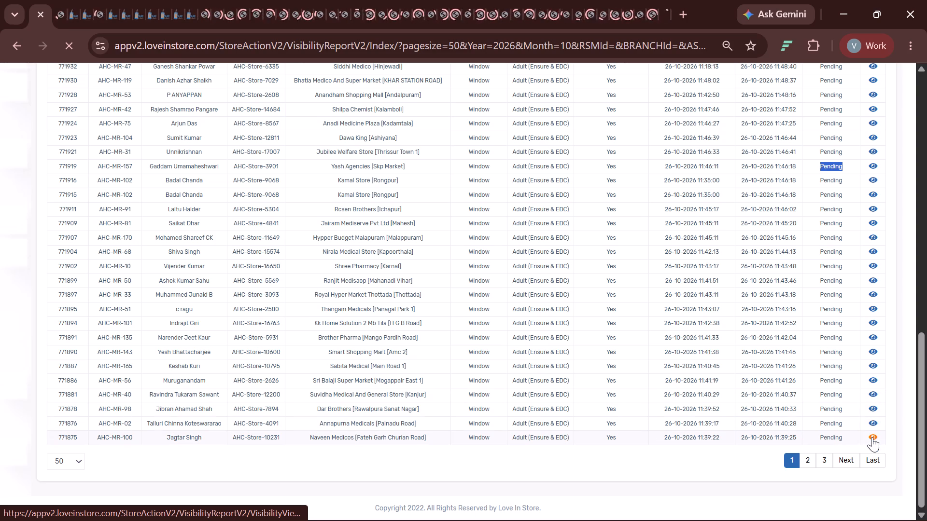
left_click(872, 437, "ctrl")
Audit visit 772063: answer No for eye-level height, Yes for the other checks, shelf Yes (Silver & Gold), enter 6 face-ups, and save.
key("ctrl+Tab")
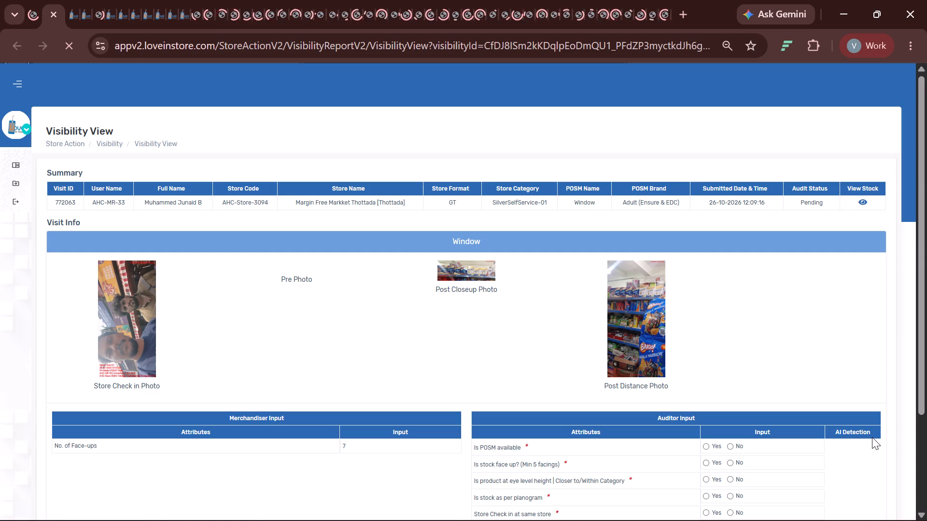
scroll(872, 437, "down", 2)
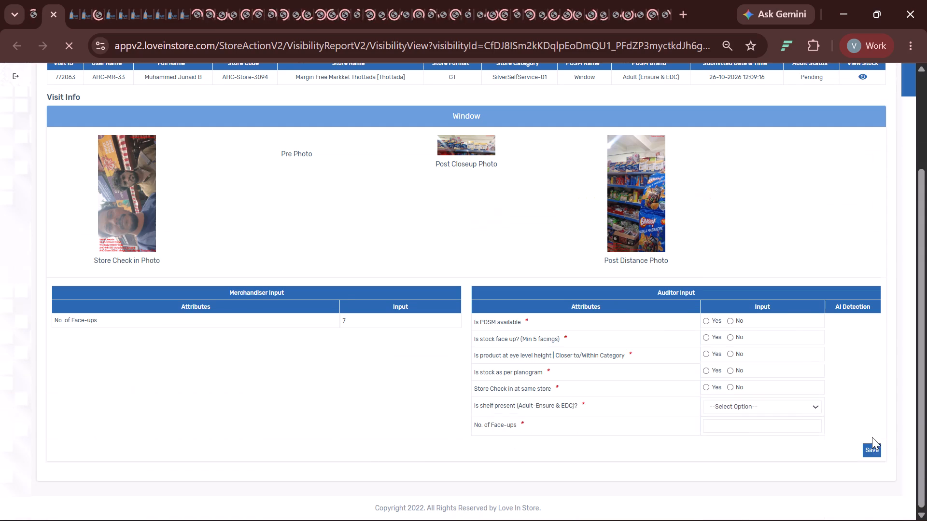
double_click(707, 323)
key("Tab")
key("space")
key("Tab")
key("Right")
key("Tab")
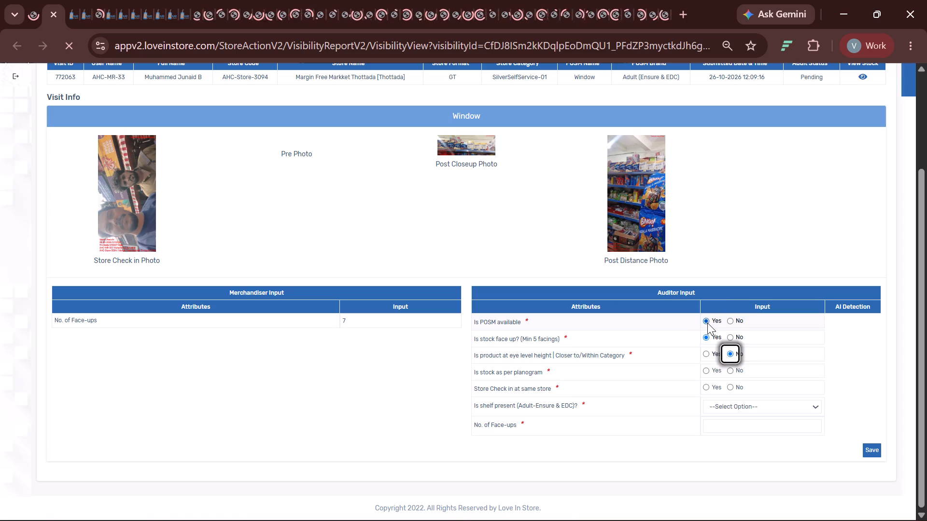
key("space")
key("Tab")
key("space")
key("Tab")
key("Right")
key("Tab")
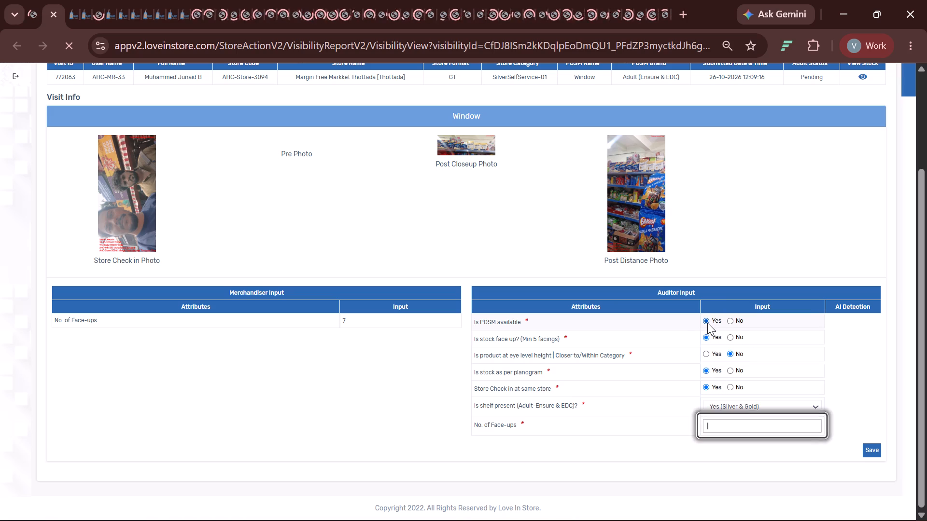
key("6")
key("Tab")
key("space")
Audit visit 772028: answer No for stock face up, Yes for the other checks, shelf Yes (Silver & Gold), enter 3 face-ups, and save.
key("ctrl+Tab")
scroll(707, 323, "down", 2)
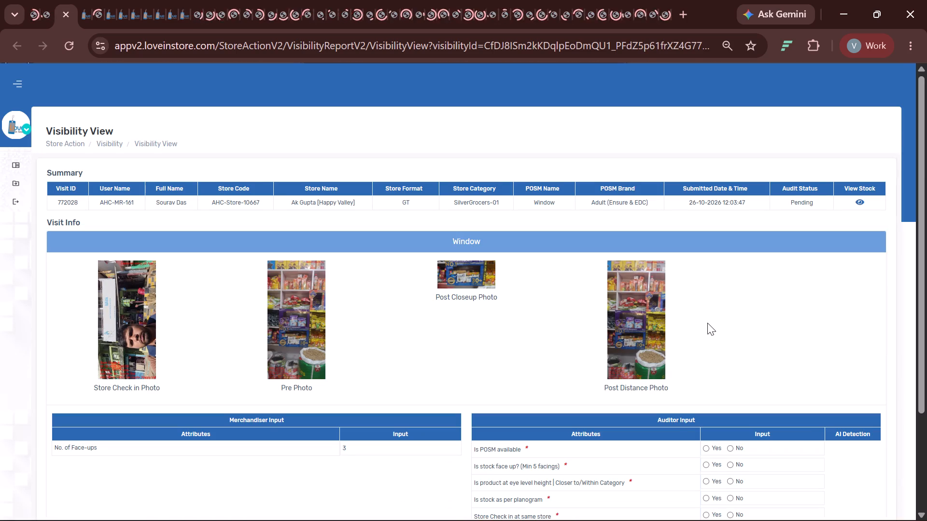
scroll(707, 323, "down", 1)
left_click(707, 323)
key("Tab")
key("Right")
key("Tab")
key("space")
key("Tab")
key("space")
key("Tab")
key("space")
key("Tab")
key("Right")
key("Tab")
key("3")
key("Tab")
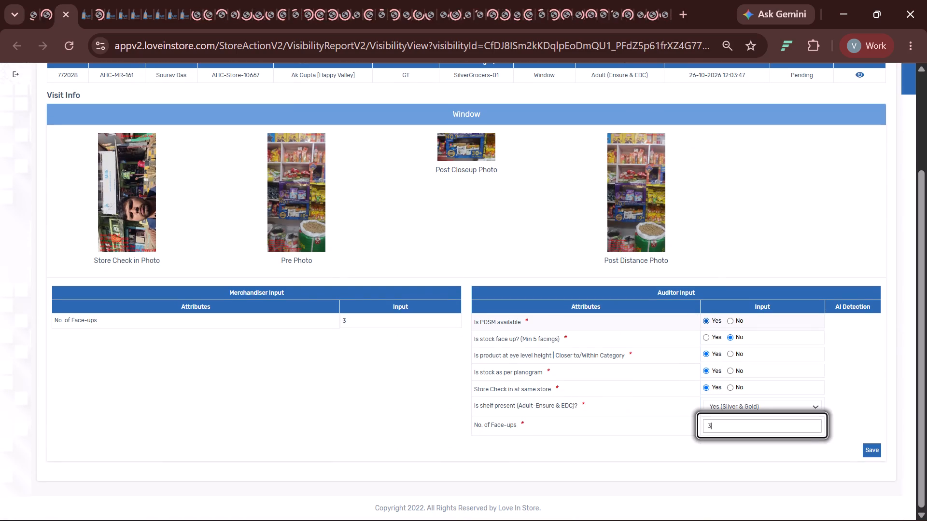
key("space")
Audit visit 771977: answer No for eye-level height, Yes for the other checks, shelf Yes (Silver & Gold), enter 5 face-ups, and save.
key("ctrl+Tab")
scroll(707, 323, "down", 4)
left_click(707, 323)
key("Tab")
key("space")
key("Tab")
key("Right")
key("Tab")
key("space")
key("Tab")
key("space")
key("Tab")
key("Right")
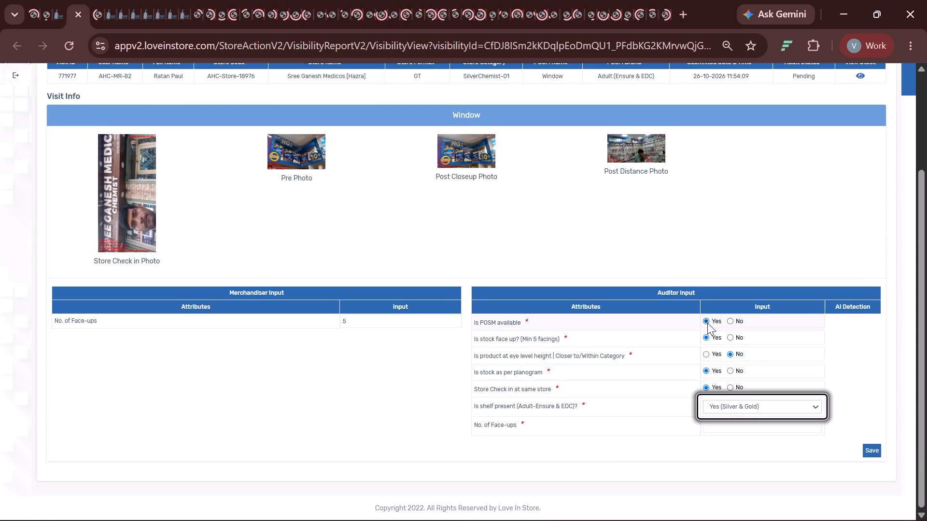
key("Tab")
key("6")
key("shift+Tab")
key("Tab")
key("5")
key("Tab")
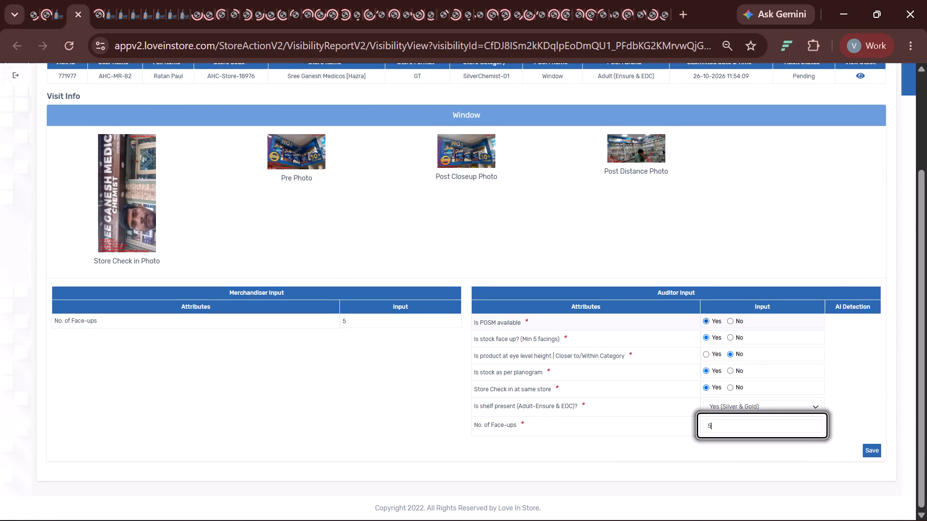
key("space")
Audit visit 771976: answer No for eye-level height, Yes for the other checks, shelf Yes (Silver & Gold), enter 6 face-ups, and save.
key("ctrl+Tab")
scroll(707, 323, "down", 3)
left_click(707, 323)
key("Tab")
key("space")
key("Tab")
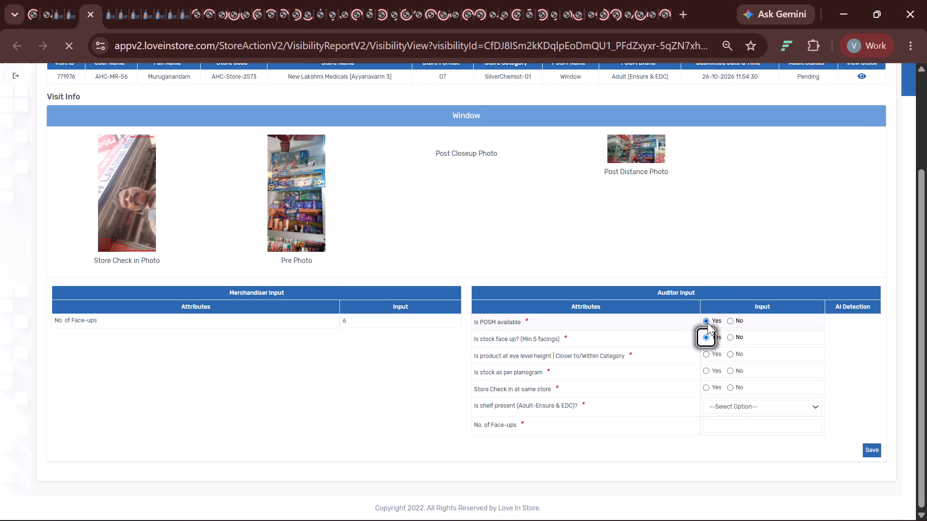
key("Right")
key("Tab")
key("space")
key("Tab")
key("space")
key("Tab")
key("Right")
key("Tab")
key("6")
key("Tab")
key("space")
key("Tab")
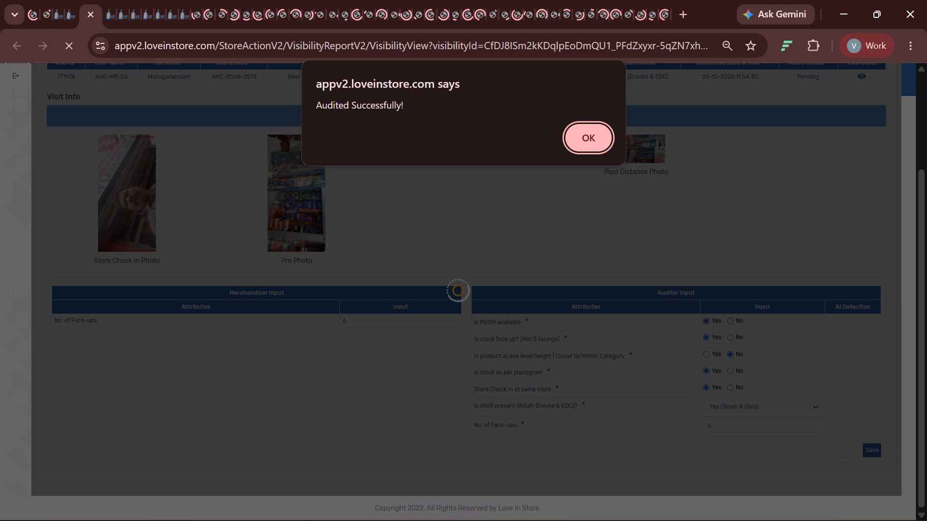
Audit visit 771974: answer Yes for all five checks, set shelf present to Yes (Silver & Gold), enter 5 face-ups, and save.
key("ctrl+Tab")
scroll(707, 323, "down", 2)
left_click(707, 323)
key("Tab")
key("space")
key("Tab")
key("space")
key("Tab")
key("space")
key("Tab")
key("space")
key("Tab")
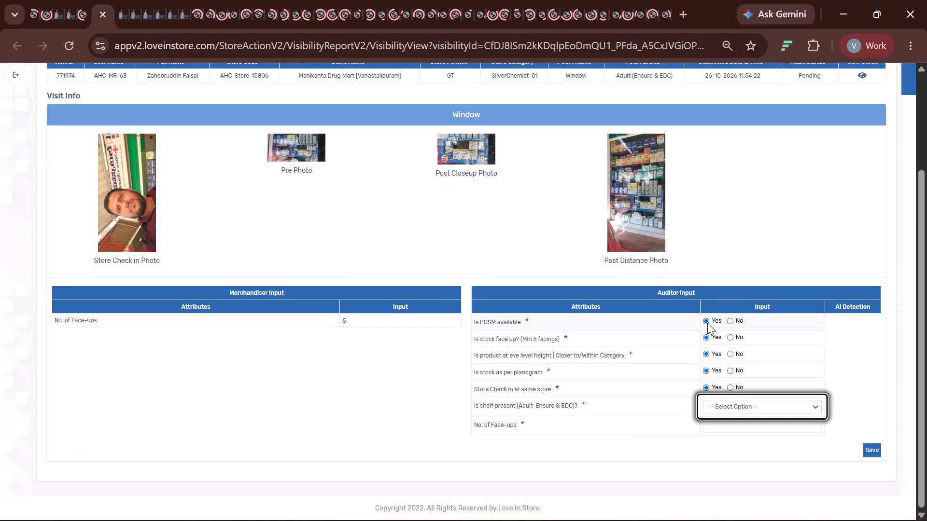
key("Right")
key("Tab")
key("5")
key("Tab")
key("space")
Audit visit 771971: answer No for eye-level height, Yes for the other checks, shelf Yes (Silver & Gold), enter 6 face-ups, and save.
key("ctrl+Tab")
scroll(707, 323, "down", 2)
left_click(707, 323)
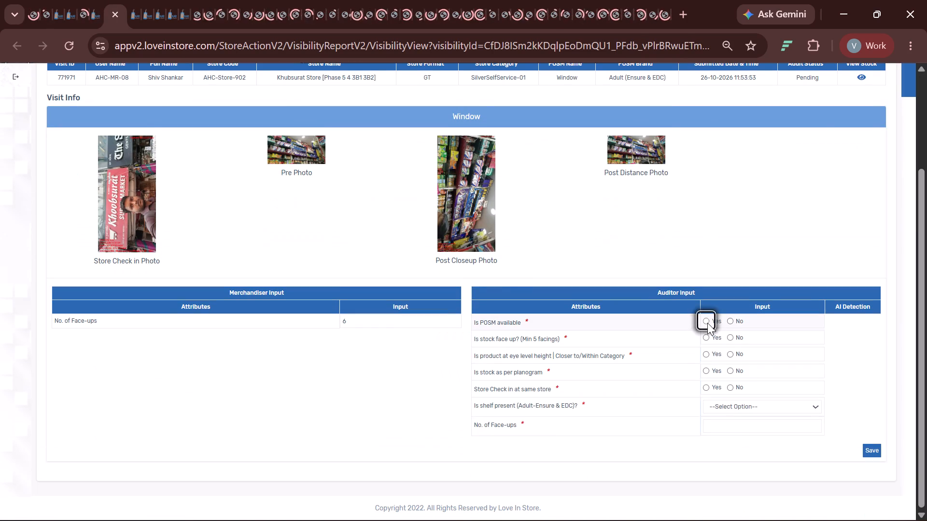
key("Tab")
key("space")
key("Tab")
key("Right")
key("Tab")
key("space")
key("Tab")
key("space")
key("Tab")
key("Right")
key("Tab")
key("6")
key("Tab")
key("space")
Audit visit 771968: answer No for eye-level height, Yes for the other checks, shelf Yes (Silver & Gold), enter 6 face-ups, and save.
key("ctrl+Tab")
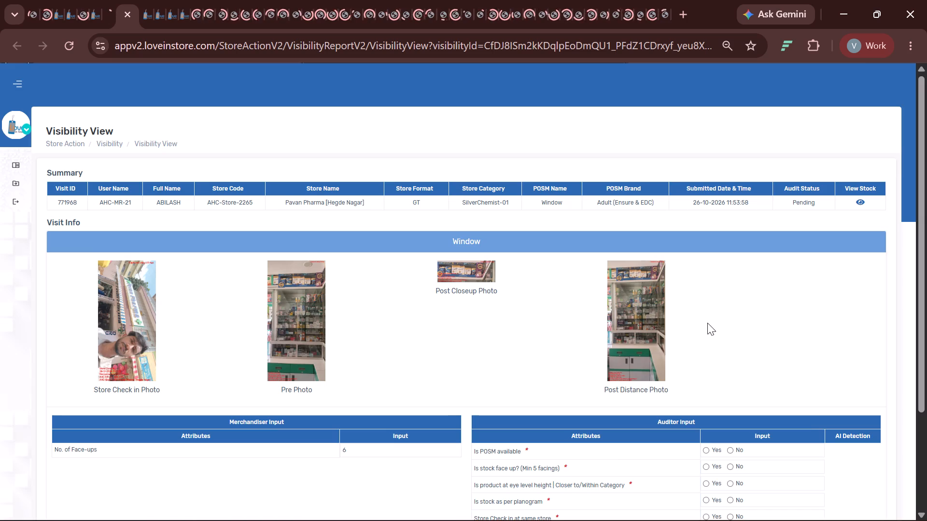
scroll(707, 323, "down", 2)
left_click(707, 323)
key("Tab")
key("space")
key("Tab")
key("Right")
key("Tab")
key("space")
key("Tab")
key("space")
key("Tab")
key("Right")
key("Tab")
key("6")
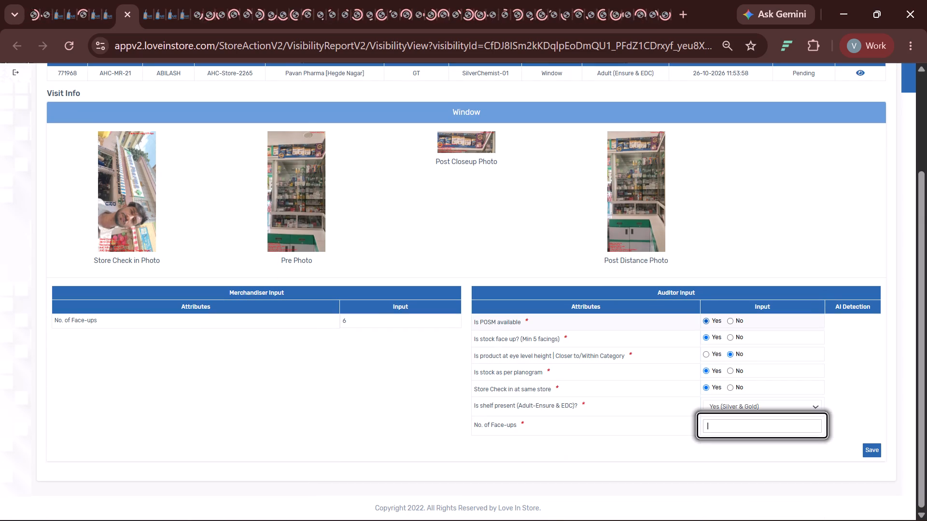
key("Tab")
key("space")
Audit visit 771966: answer No for eye-level height, Yes for the other checks, shelf Yes (Silver & Gold), enter 5 face-ups, and save.
key("ctrl+Tab")
scroll(707, 323, "down", 3)
left_click(707, 323)
key("Tab")
key("space")
key("Tab")
key("Right")
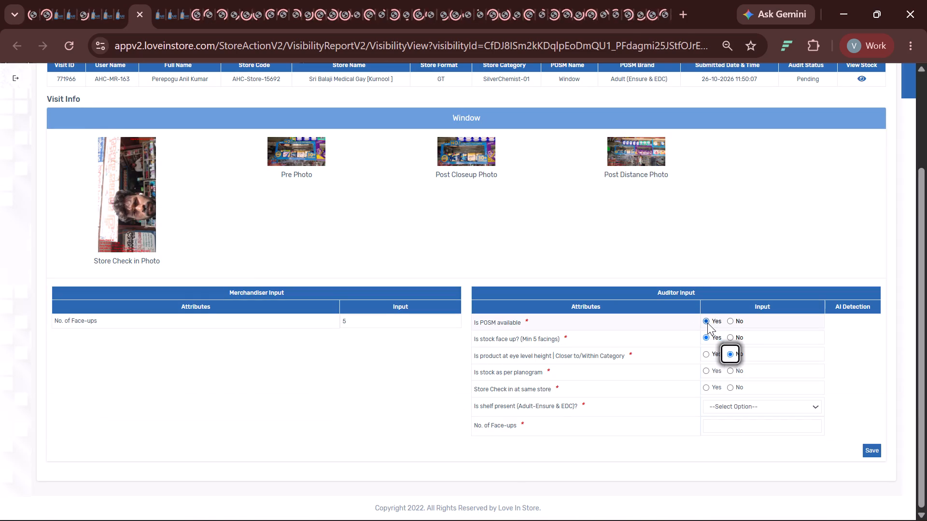
key("Tab")
key("space")
key("Tab")
key("space")
key("Tab")
key("Right")
key("Tab")
key("5")
key("Tab")
key("space")
Audit visit 771965: answer No for stock face-up and eye-level height, Yes for the other checks, shelf Yes (Silver & Gold), enter 3 face-ups, and save.
key("ctrl+Tab")
scroll(707, 323, "down", 4)
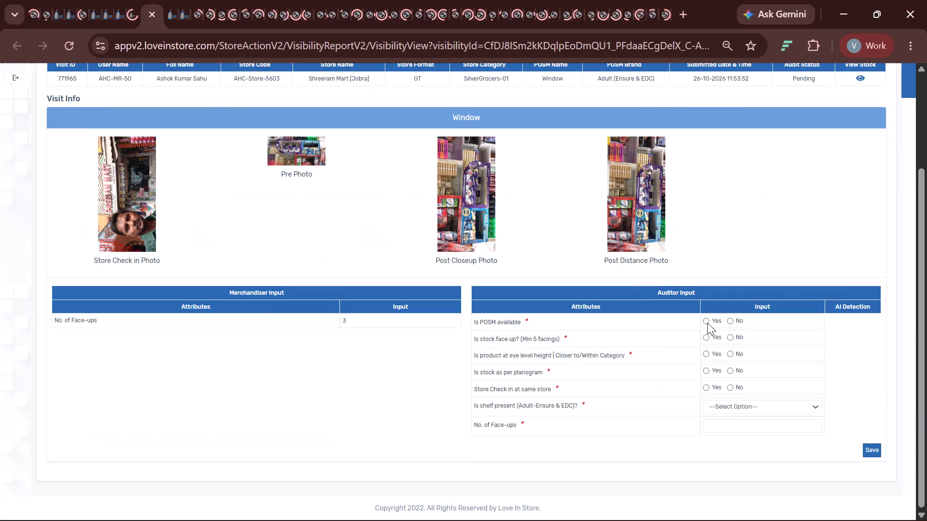
left_click(707, 323)
key("Tab")
key("Right")
key("Tab")
key("Right")
key("Tab")
key("space")
key("Tab")
key("space")
key("Tab")
key("Right")
key("Tab")
key("3")
key("Tab")
key("space")
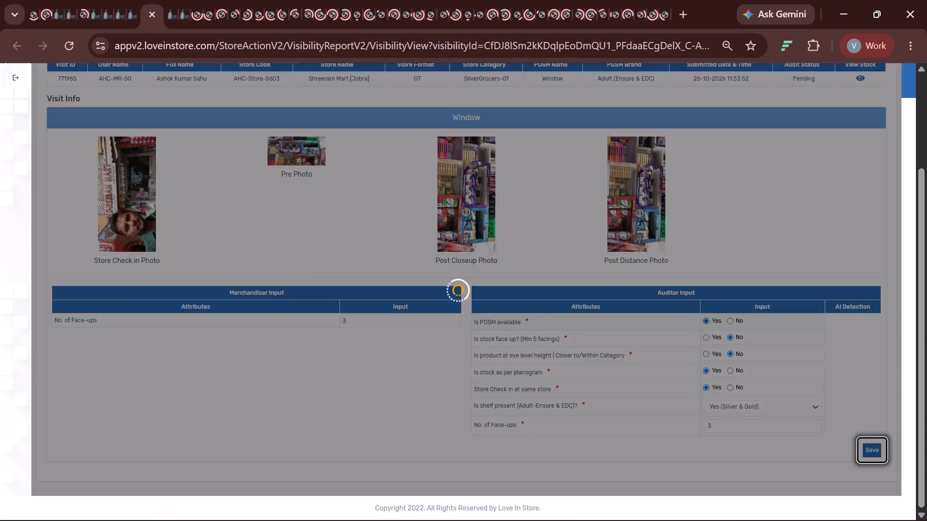
Audit visit 771962: answer No for stock face-up and eye-level height, Yes for the other checks, shelf Yes (Silver & Gold), enter 2 face-ups, and save.
key("ctrl+Tab")
scroll(707, 323, "down", 2)
left_click(707, 323)
key("Tab")
key("space")
key("Tab")
key("Right")
key("shift+Tab")
key("Right")
key("Tab")
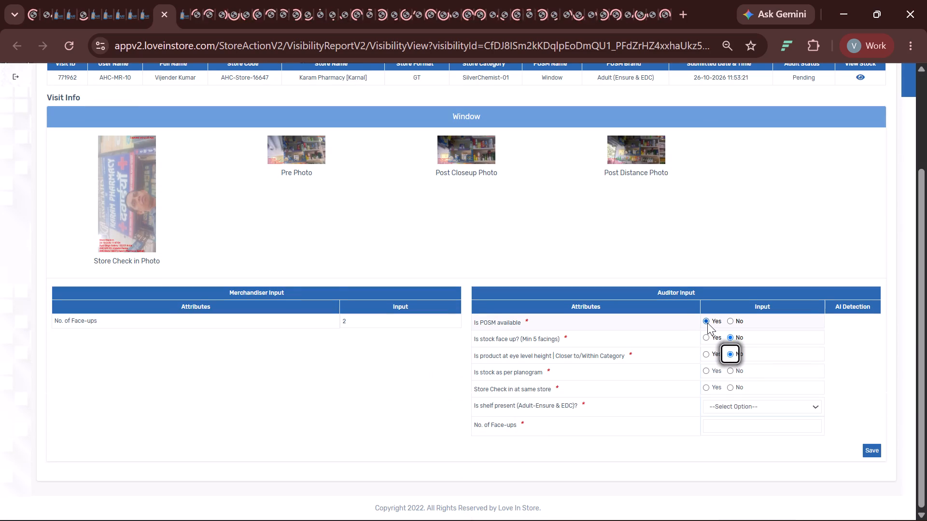
key("space")
key("Tab")
key("space")
key("Tab")
key("space")
key("Tab")
key("Right")
key("Tab")
key("2")
key("Tab")
key("space")
Audit visit 771960: answer No for stock face-up and eye-level height, Yes for the other checks, shelf Yes (Silver & Gold), enter 4 face-ups, and save.
key("ctrl+Tab")
scroll(707, 323, "down", 3)
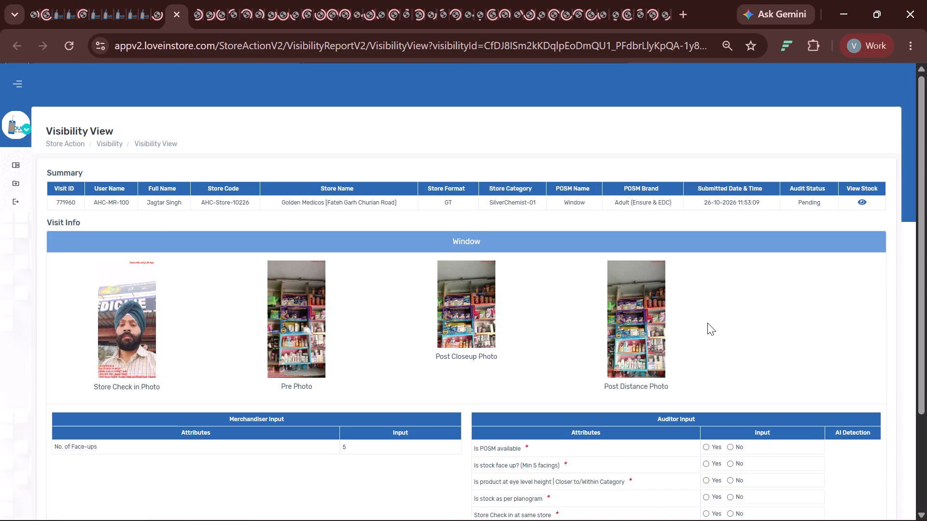
left_click(707, 323)
key("Tab")
key("Right")
key("Tab")
key("Right")
key("Tab")
key("space")
key("Tab")
key("space")
key("Tab")
key("Right")
key("Tab")
key("4")
key("Tab")
key("space")
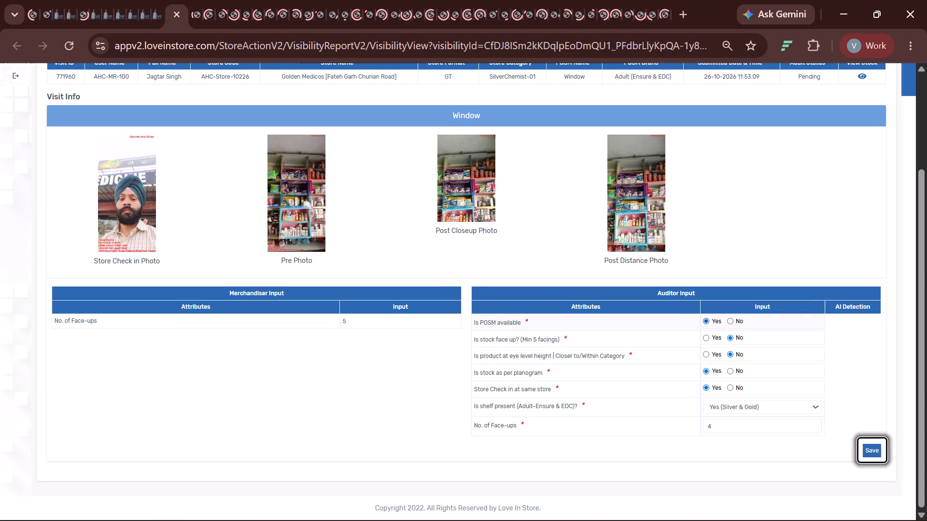
Audit visit 771958: answer No for eye-level height, Yes for the other checks, shelf Yes (Silver & Gold), enter 6 face-ups, and save.
key("ctrl+Tab")
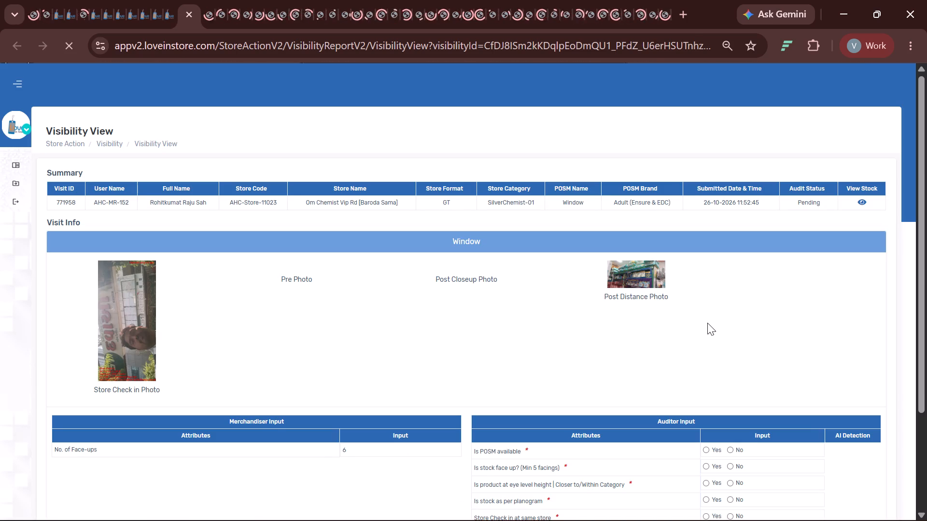
scroll(707, 323, "down", 3)
left_click(707, 323)
key("Tab")
key("space")
key("Tab")
key("Right")
key("Tab")
key("space")
key("Tab")
key("space")
key("Tab")
key("Right")
key("Tab")
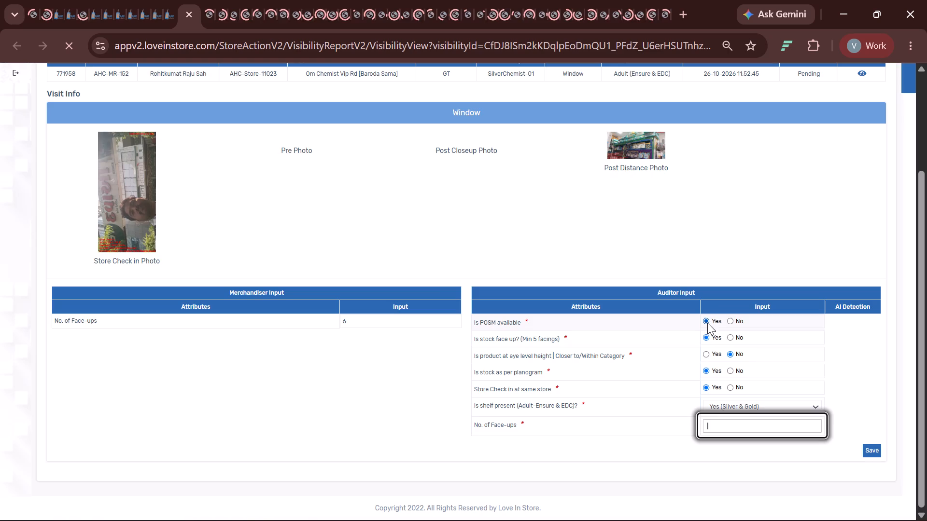
key("6")
key("Tab")
key("space")
Audit visit 771956: answer No for eye-level height, Yes for the other checks, shelf Yes (Silver & Gold), enter 5 face-ups, and save.
key("ctrl+Tab")
scroll(707, 323, "down", 3)
left_click(707, 323)
scroll(707, 323, "down", 2)
left_click(707, 323)
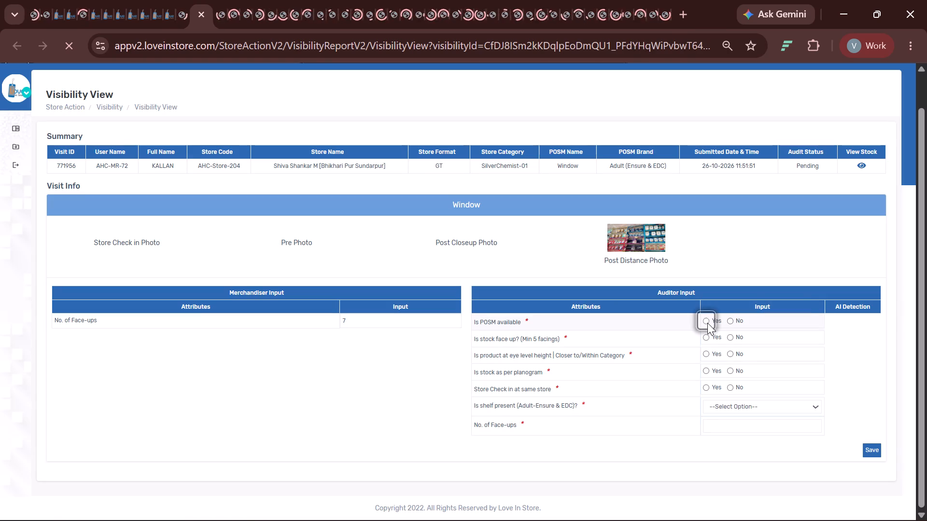
key("Tab")
key("space")
key("Tab")
key("Right")
key("Tab")
key("space")
key("Tab")
key("space")
key("Tab")
key("Right")
key("Tab")
key("5")
key("Tab")
key("space")
Audit visit 771954: answer No for eye-level height, Yes for the other checks, shelf Yes (Silver & Gold), enter 5 face-ups, and save.
key("ctrl+Tab")
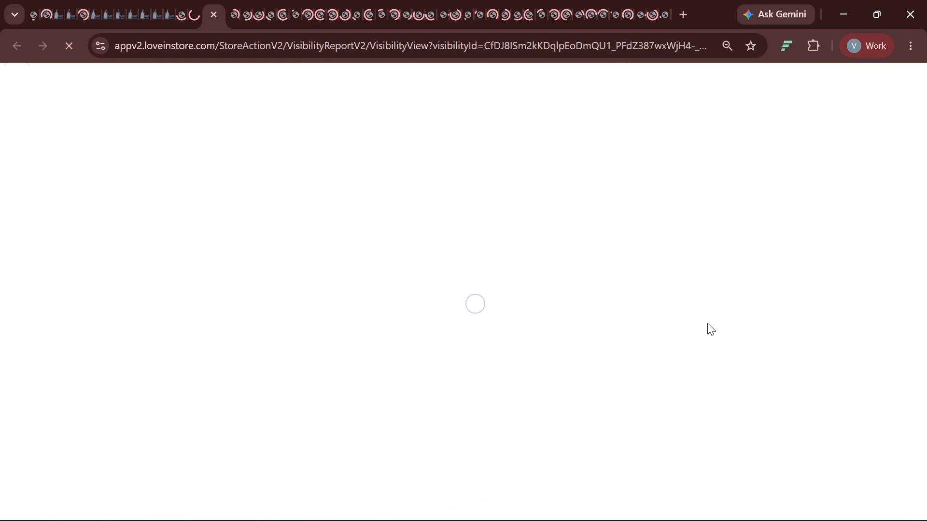
scroll(707, 323, "down", 3)
left_click(707, 323)
key("ctrl+r")
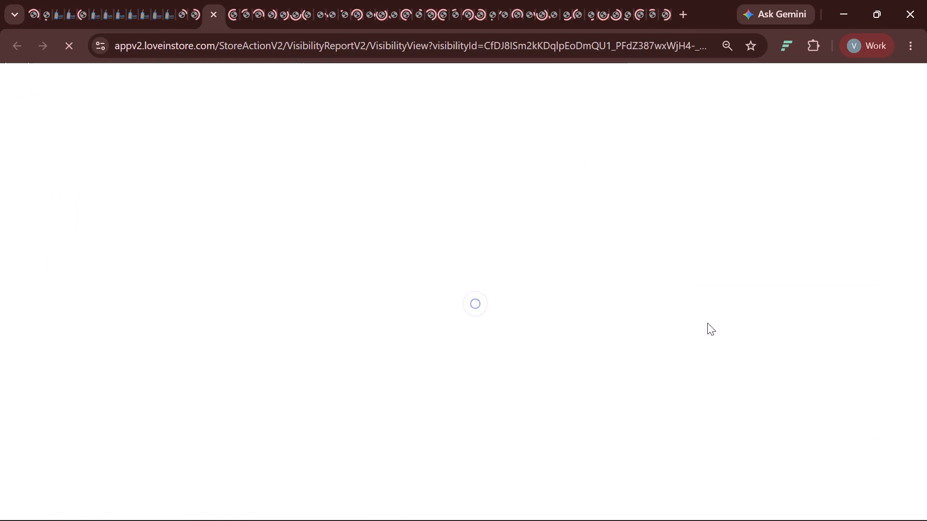
scroll(707, 323, "down", 2)
left_click(707, 323)
key("Tab")
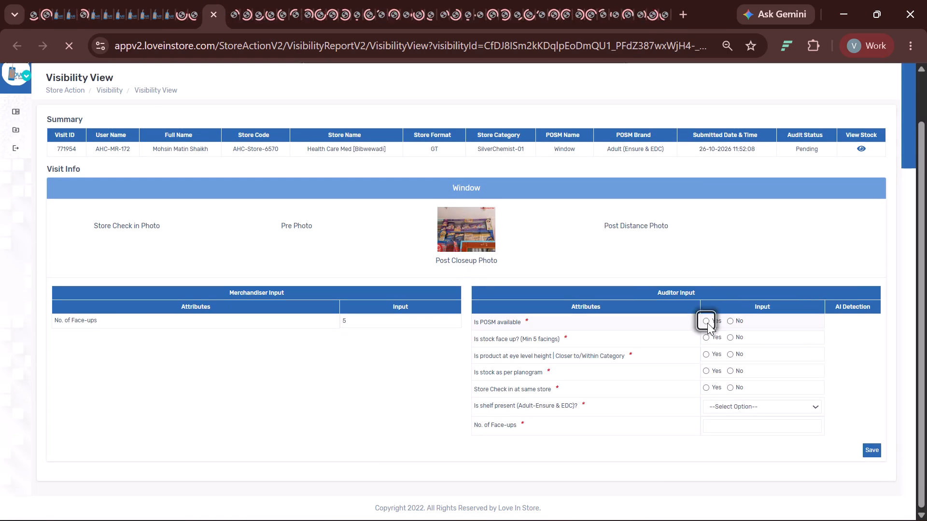
key("space")
key("Tab")
key("Right")
key("Tab")
key("space")
key("space")
key("Tab")
key("Tab")
key("Right")
key("shift+Tab")
key("space")
key("Tab")
key("Tab")
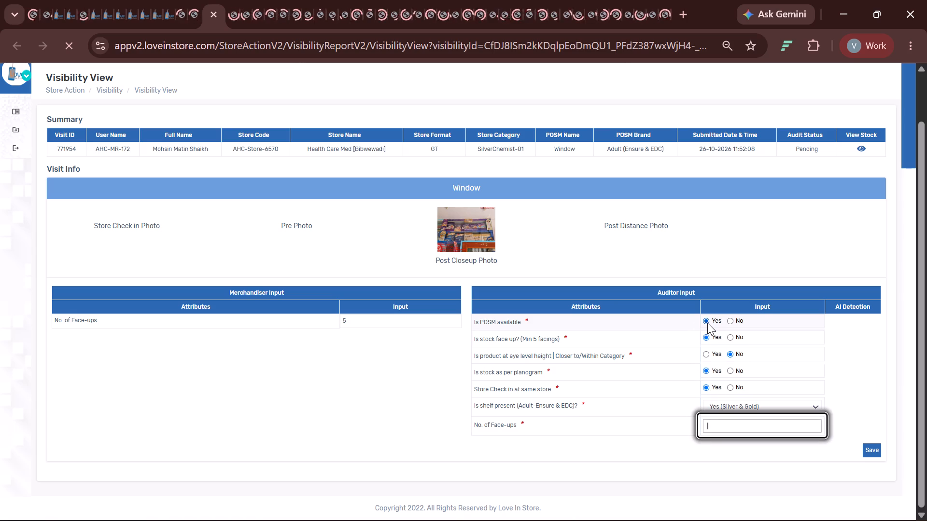
key("5")
key("Tab")
key("space")
Go to visit 771950 and reload its page to load the visit photos.
key("ctrl+Tab")
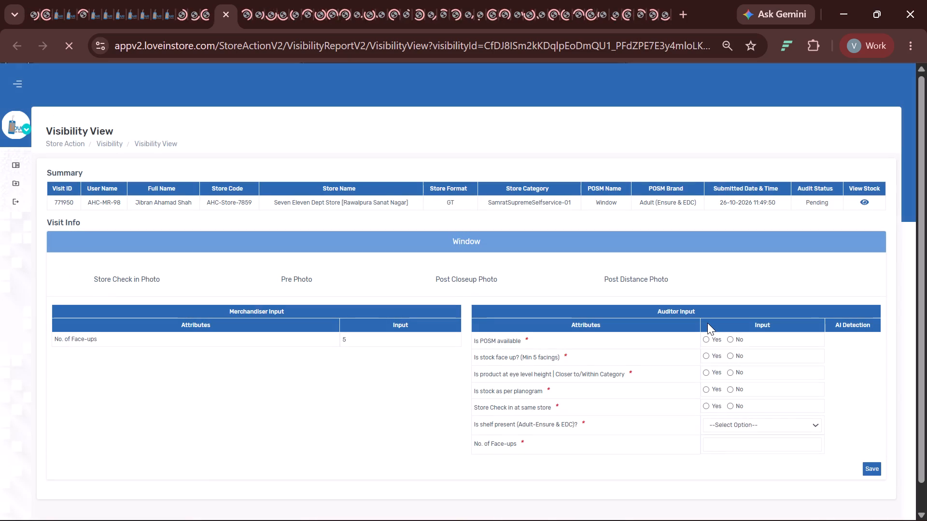
key("ctrl+r")
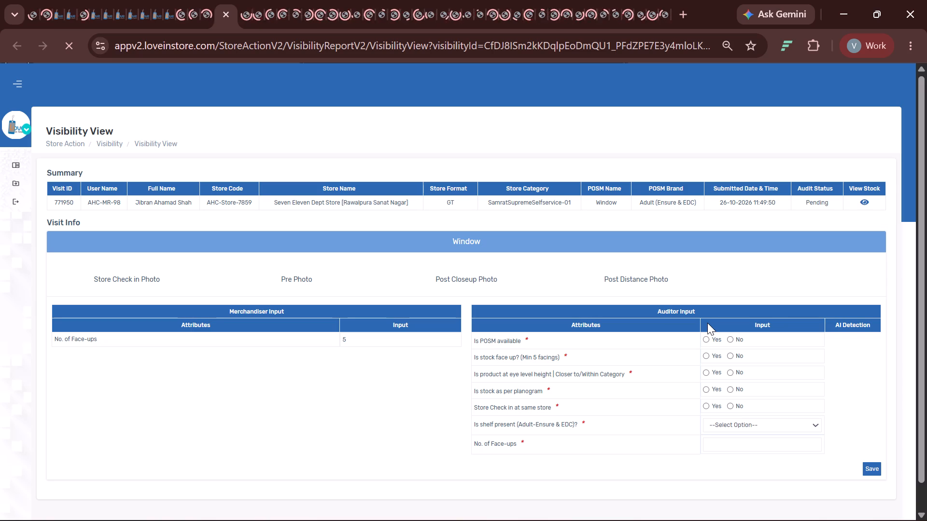
key("ctrl+r")
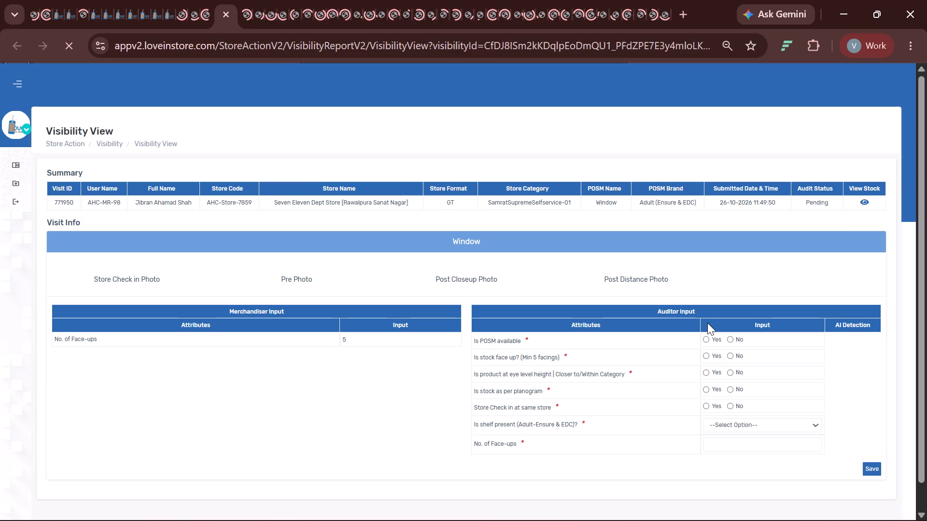
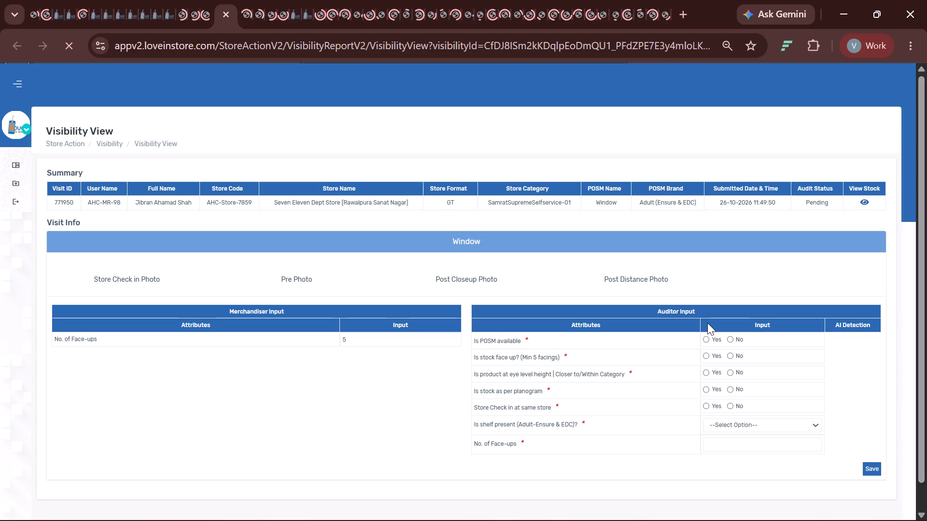
Audit visit 771948: answer No for eye-level height, Yes for the other checks, shelf Yes (Silver & Gold), enter 5 face-ups, and save.
key("ctrl+Tab")
key("ctrl+shift+Tab")
key("ctrl+Tab")
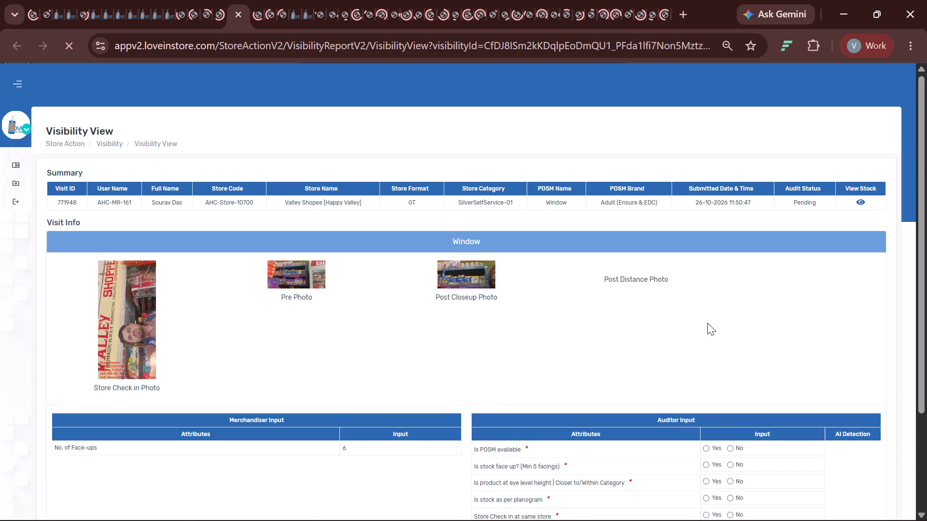
scroll(707, 323, "down", 2)
left_click(707, 323)
key("Tab")
key("space")
key("Tab")
key("Right")
key("Tab")
key("space")
key("Tab")
key("space")
key("Tab")
key("Right")
key("Tab")
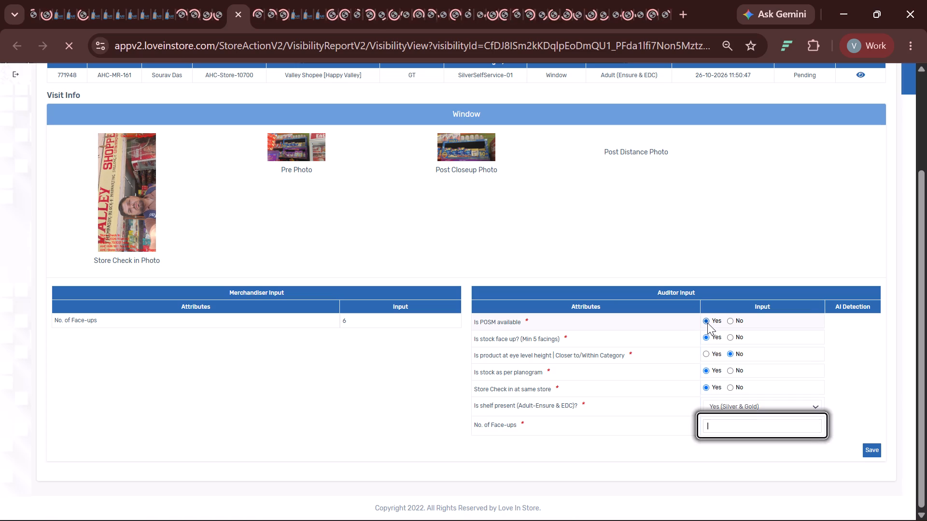
key("5")
key("Tab")
key("space")
Audit visit 771946: answer No for eye-level height, Yes for the other checks, shelf Yes (Silver & Gold), enter 10 face-ups, and save.
key("ctrl+Tab")
scroll(707, 323, "down", 3)
left_click(707, 323)
key("Tab")
key("space")
key("Tab")
key("Right")
key("Tab")
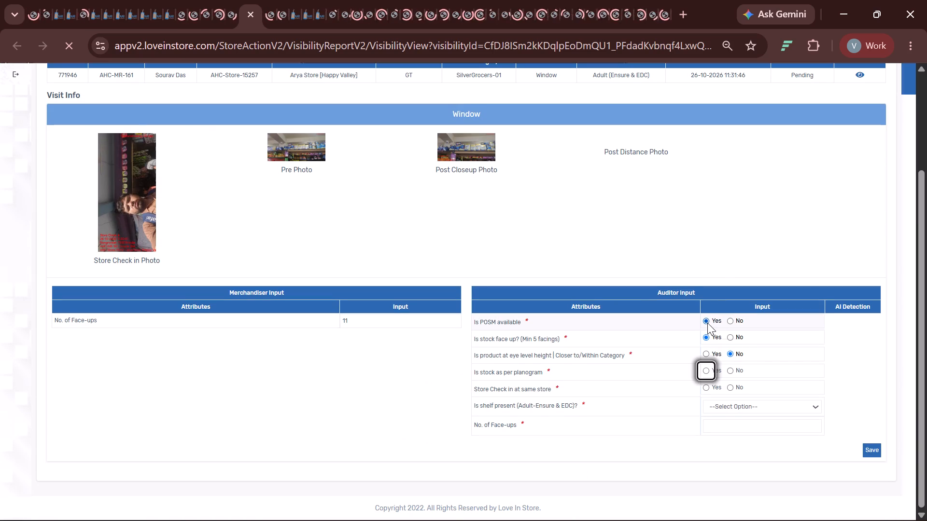
key("space")
key("Tab")
key("space")
key("Tab")
key("Right")
key("Tab")
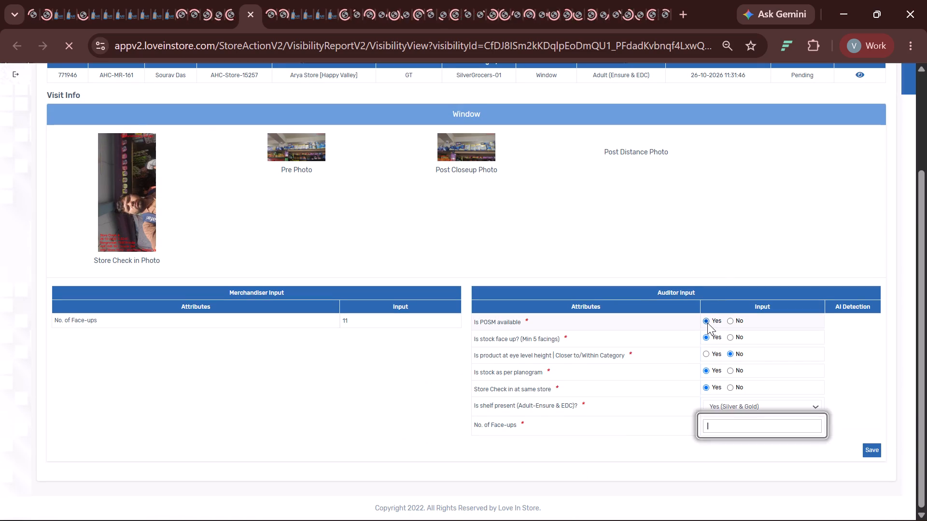
type("10")
key("Tab")
key("space")
Audit visit 771945: answer No for eye-level height, Yes for the other checks, shelf Yes (Silver & Gold), enter 6 face-ups, and save.
key("ctrl+Tab")
scroll(707, 323, "down", 3)
left_click(707, 323)
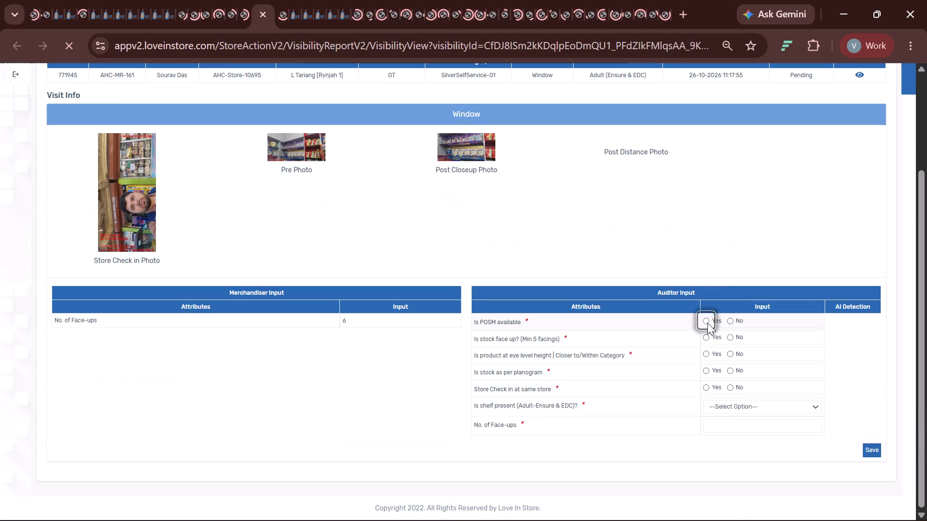
key("Tab")
key("space")
key("Tab")
key("Right")
key("Tab")
key("space")
key("Tab")
key("space")
key("Tab")
key("Right")
key("Tab")
key("6")
key("Tab")
key("space")
Audit visit 771942: answer No for stock face up and eye-level height, Yes for the other checks, shelf Yes (Silver & Gold), 4 face-ups, and save.
key("ctrl+Tab")
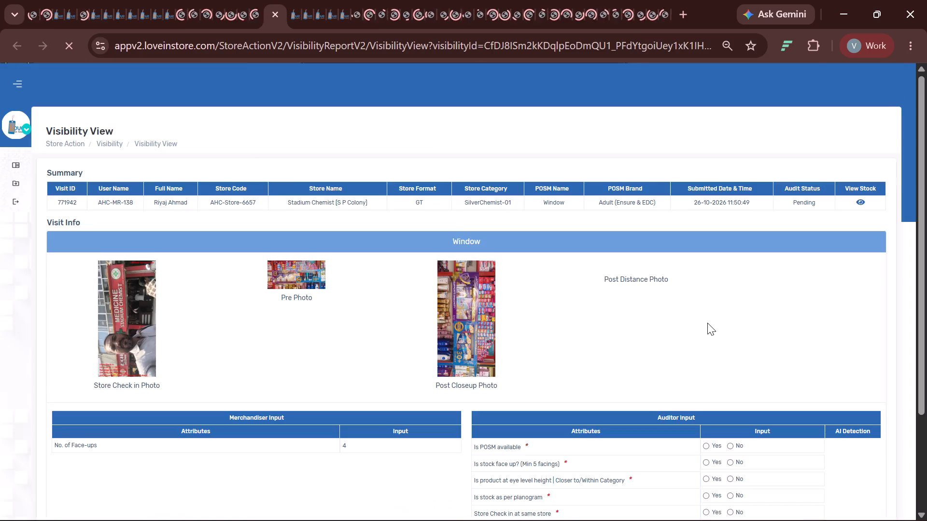
scroll(707, 323, "down", 2)
left_click(707, 323)
key("Tab")
key("Right")
key("Tab")
key("Right")
key("Tab")
key("space")
key("Tab")
key("space")
key("Tab")
key("Right")
key("Tab")
key("4")
key("Tab")
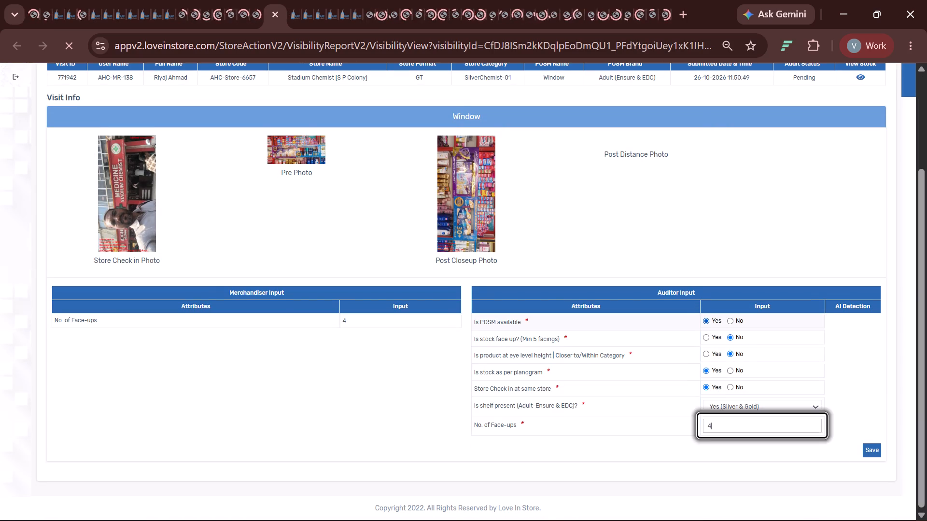
key("space")
Audit visit 771940: answer No for eye-level height, Yes for the other checks, shelf Yes (Silver & Gold), enter 5 face-ups, and save.
key("ctrl+Tab")
scroll(707, 323, "down", 3)
left_click(707, 323)
key("Tab")
key("space")
key("Tab")
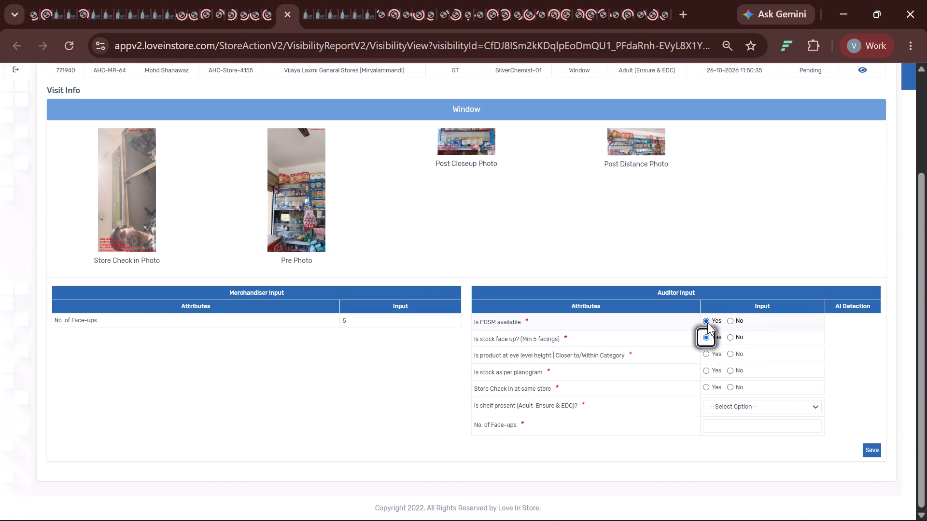
key("Right")
key("Tab")
key("space")
key("Tab")
key("space")
key("Tab")
key("Right")
key("Tab")
key("5")
key("Tab")
key("space")
Audit visit 771938: answer No for eye-level height, Yes for the other checks, shelf Yes (Silver & Gold), enter 6 face-ups, and save.
key("ctrl+Tab")
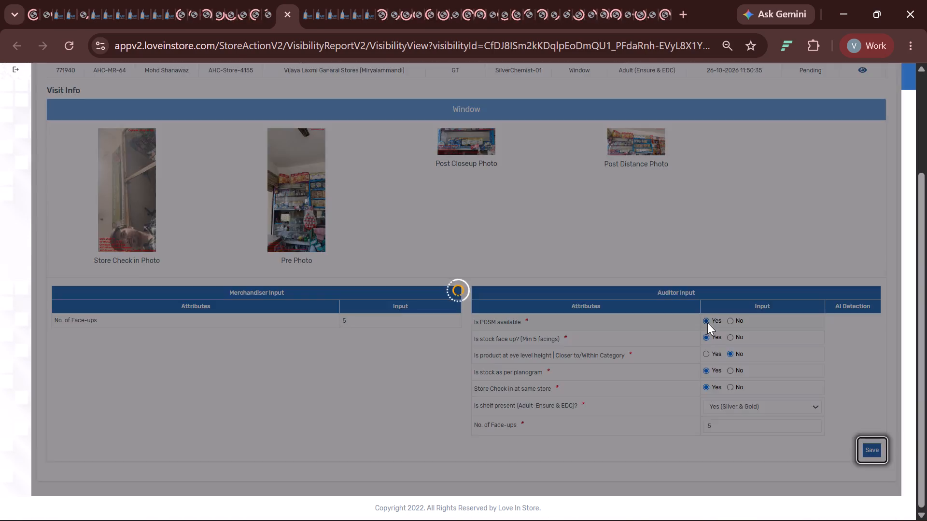
scroll(707, 323, "down", 2)
left_click(707, 323)
key("Tab")
key("space")
key("Tab")
key("Right")
key("Tab")
key("space")
key("Tab")
key("space")
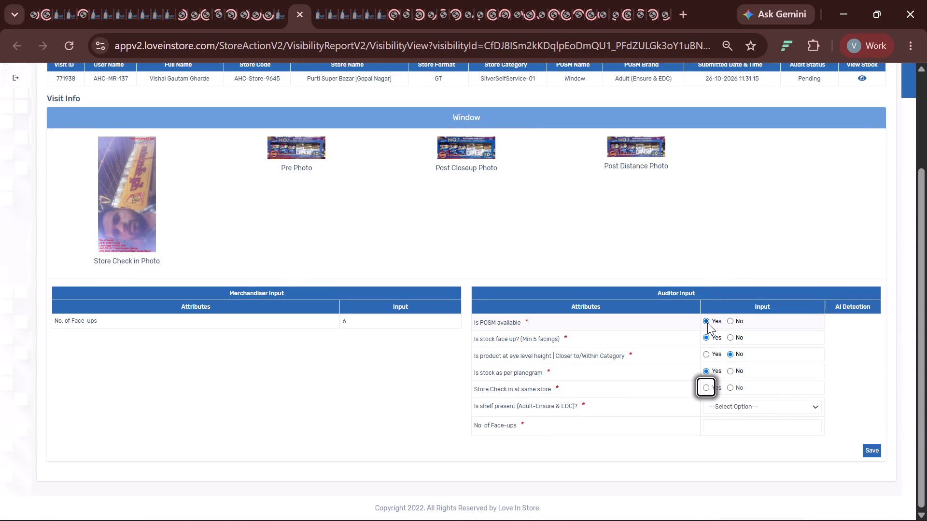
key("Tab")
key("Right")
key("Tab")
key("6")
key("Tab")
key("space")
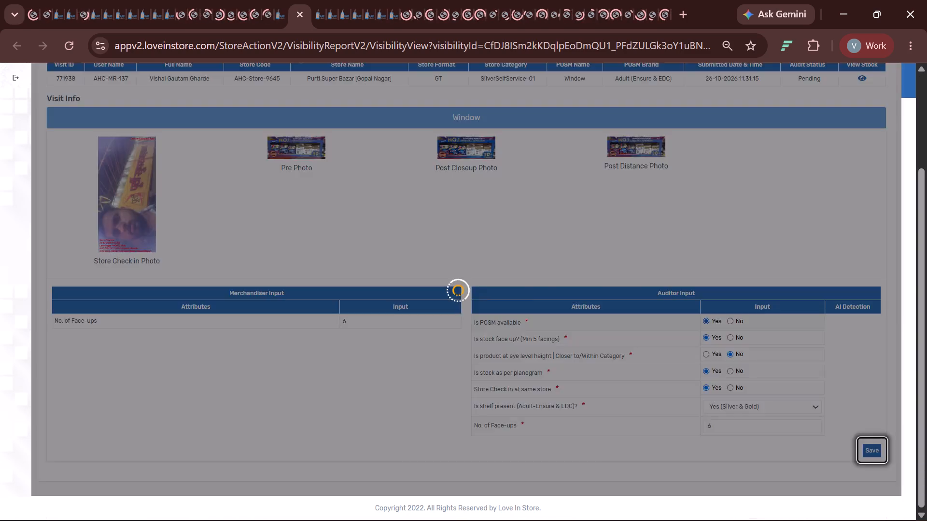
Audit visit 771937: answer No for eye-level height, Yes for the other checks, shelf Yes (Silver & Gold), enter 6 face-ups, and save.
key("ctrl+Tab")
key("ctrl+Tab")
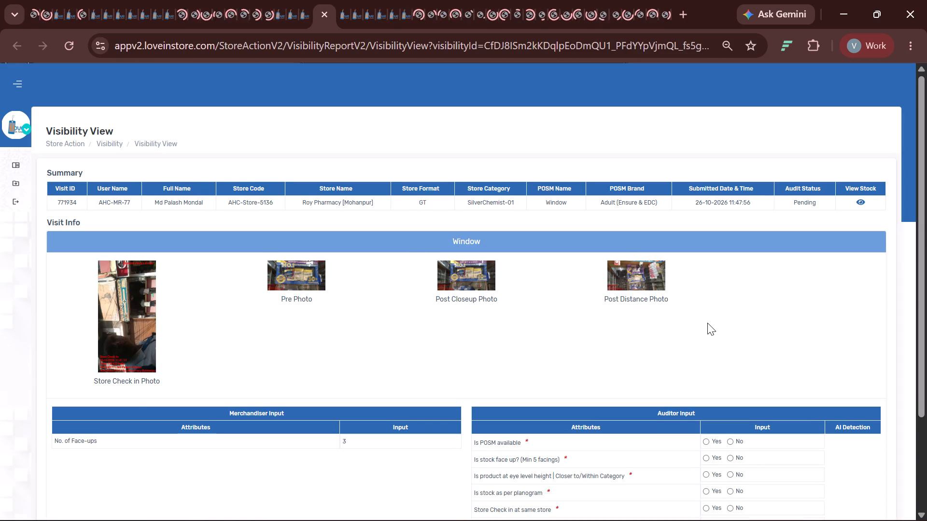
key("ctrl+shift+Tab")
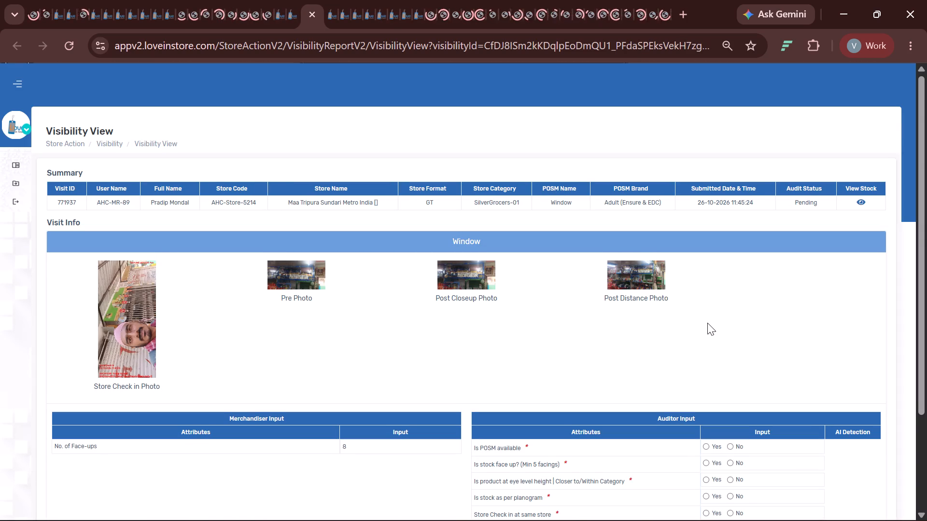
key("ctrl+shift+Tab")
key("ctrl+Tab")
scroll(707, 323, "down", 4)
left_click(707, 323)
key("Tab")
key("space")
key("Tab")
key("Right")
key("Tab")
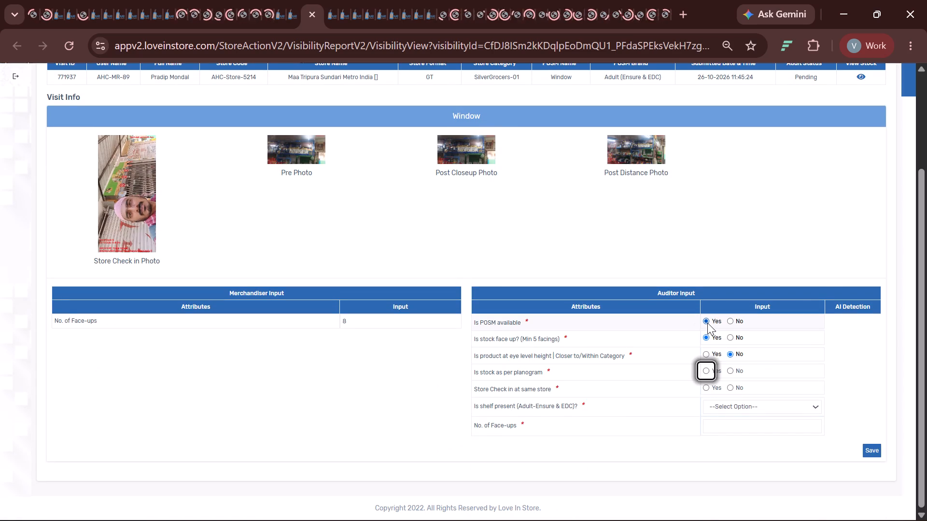
key("space")
key("Tab")
key("space")
key("Tab")
key("Right")
key("Tab")
key("6")
key("Tab")
key("space")
Audit visit 771934: answer No for stock face up and eye-level height, Yes for the other checks, shelf Yes (Silver & Gold), 3 face-ups, and save.
key("ctrl+Tab")
scroll(707, 323, "down", 3)
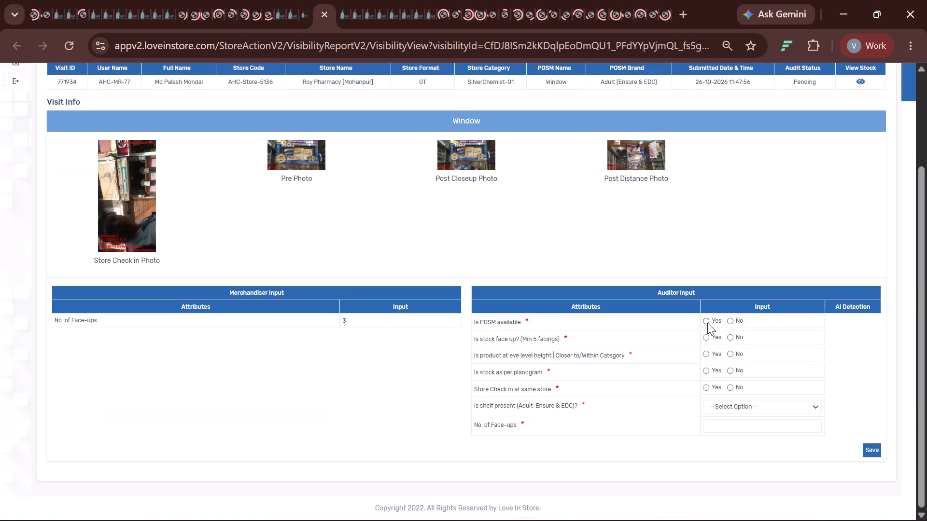
left_click(707, 323)
key("Tab")
key("Right")
key("Tab")
key("Right")
key("Tab")
key("space")
key("Tab")
key("space")
key("Tab")
key("Right")
key("Tab")
key("3")
key("Tab")
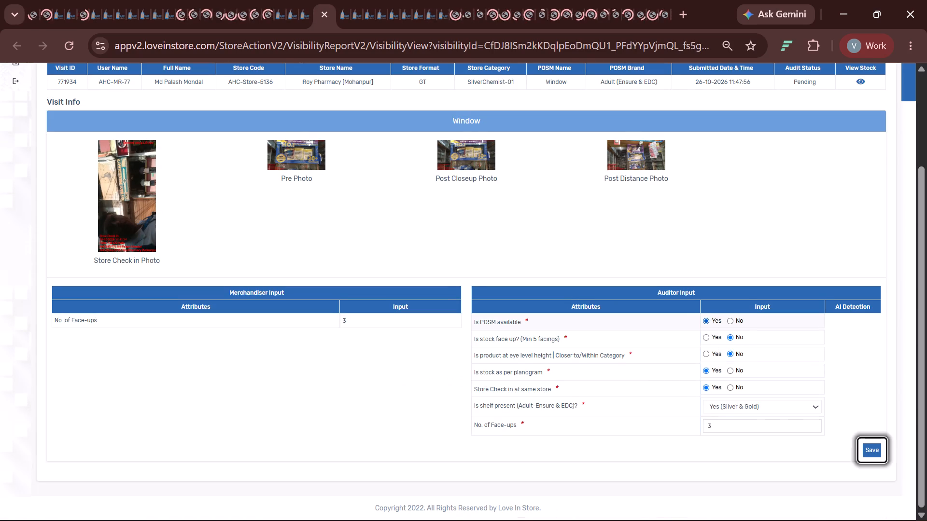
key("space")
Audit visit 771932: answer No for stock face up and eye-level height, Yes for the other checks, shelf Yes (Silver & Gold), 4 face-ups, and save.
key("ctrl+Tab")
scroll(707, 323, "down", 3)
left_click(707, 323)
key("Tab")
key("Right")
key("Tab")
key("Right")
key("Tab")
key("space")
key("Tab")
key("space")
key("Tab")
key("Right")
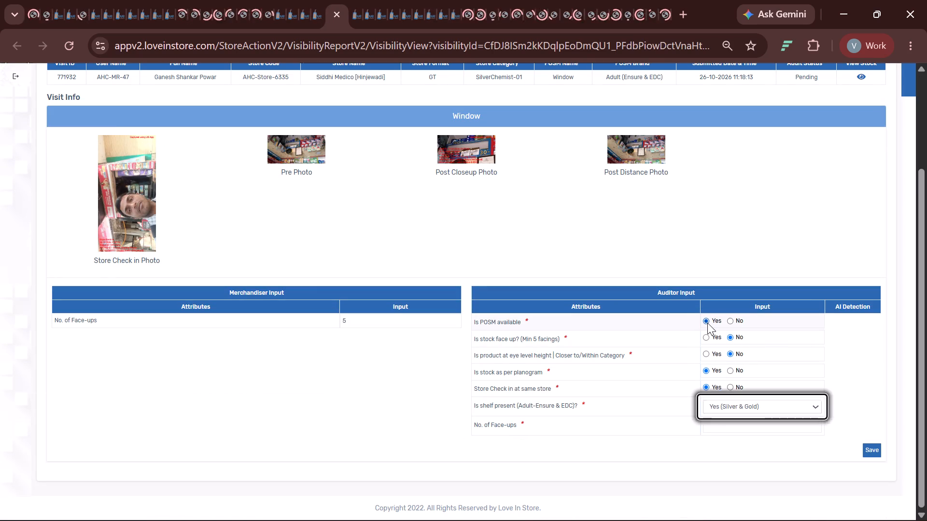
key("Tab")
key("4")
key("Tab")
key("space")
Audit visit 771930: answer No for eye-level height, Yes for the other checks, shelf Yes (Silver & Gold), enter 6 face-ups, and save.
key("ctrl+Tab")
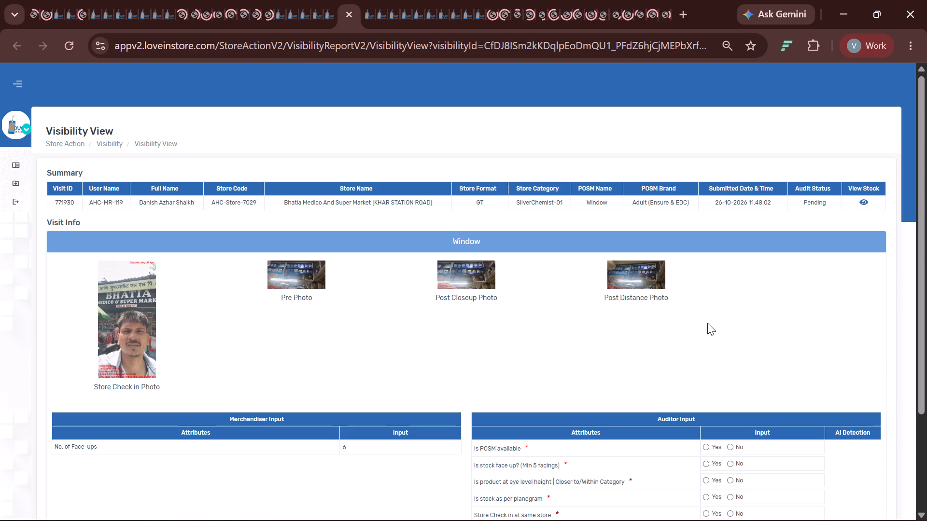
scroll(707, 323, "down", 3)
left_click(707, 323)
key("Tab")
key("space")
key("Right")
key("Tab")
key("space")
key("Tab")
key("shift+Tab")
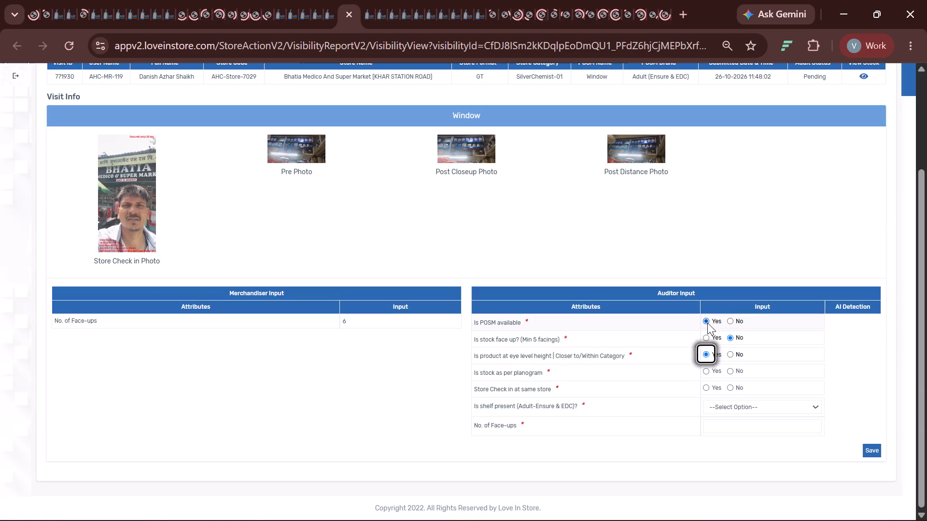
key("Right")
key("Right")
key("shift+Right")
key("Tab")
key("Right")
key("Tab")
key("shift+Tab")
key("shift+Tab")
key("shift+Tab")
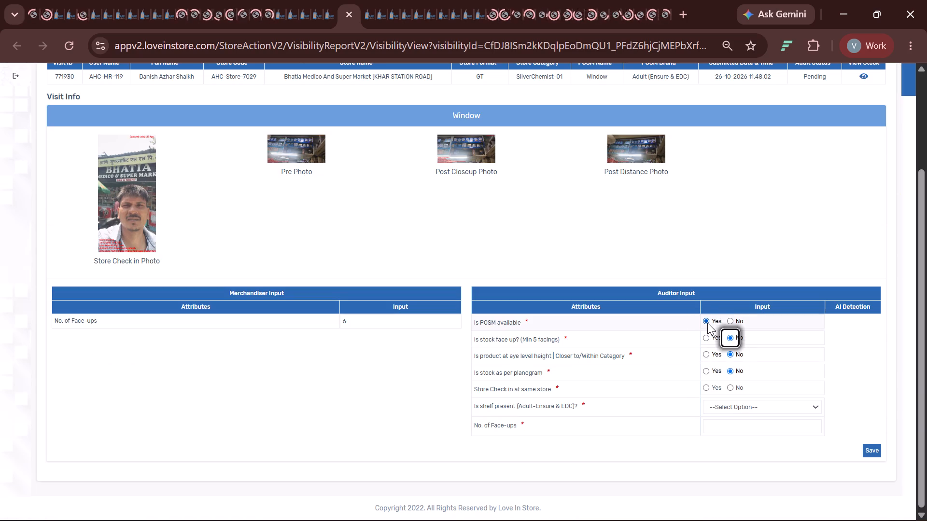
key("Right")
key("Tab")
key("Tab")
key("Right")
key("Tab")
key("space")
key("Tab")
key("Right")
key("Tab")
key("6")
key("Tab")
key("space")
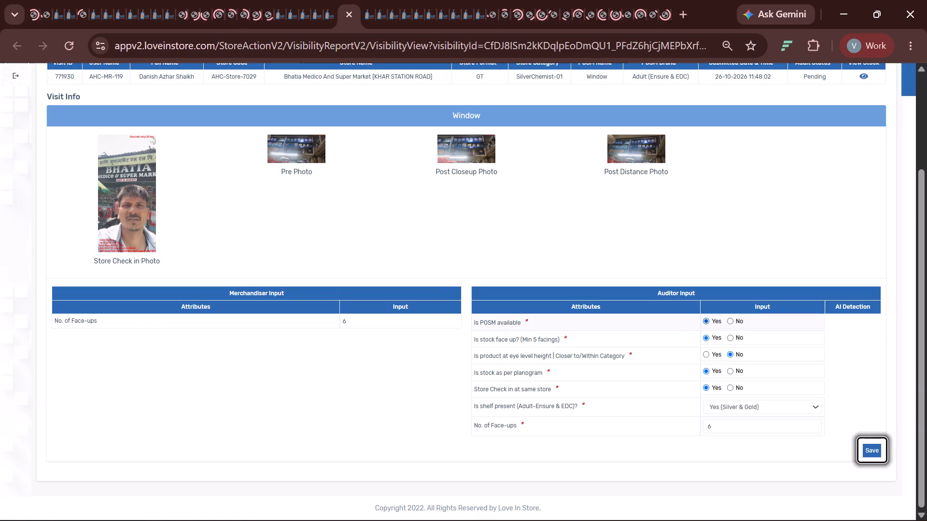
Audit visit 771928: answer Yes for all five checks, set shelf present to Yes (Silver & Gold), enter 9 face-ups, and save.
key("ctrl+Tab")
scroll(707, 323, "down", 2)
left_click(707, 323)
key("Tab")
key("space")
key("Tab")
key("space")
key("Tab")
key("space")
key("Tab")
key("space")
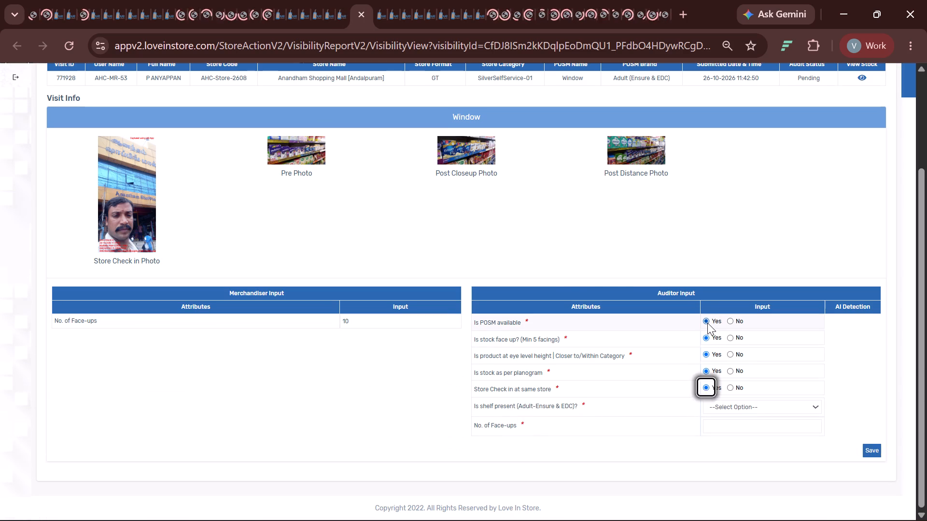
key("Tab")
key("Right")
key("Tab")
key("9")
key("Tab")
key("space")
Audit visit 771927: answer No for stock face up and eye-level height, Yes for the other checks, shelf Yes (Silver & Gold), 2 face-ups, and save.
key("ctrl+Tab")
scroll(707, 323, "down", 2)
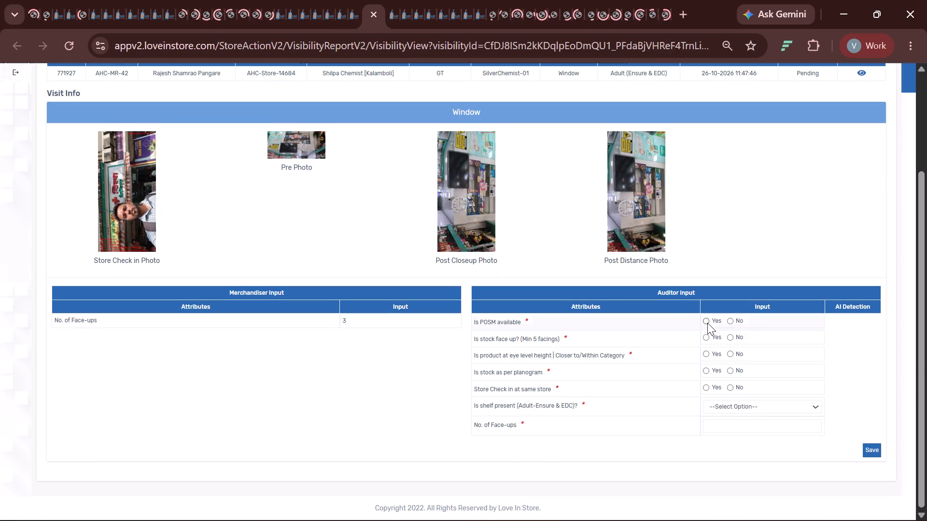
left_click(707, 323)
key("Tab")
key("Right")
key("Tab")
key("Right")
key("Tab")
key("space")
key("Tab")
key("space")
key("Tab")
key("Right")
key("Tab")
key("2")
key("Tab")
key("space")
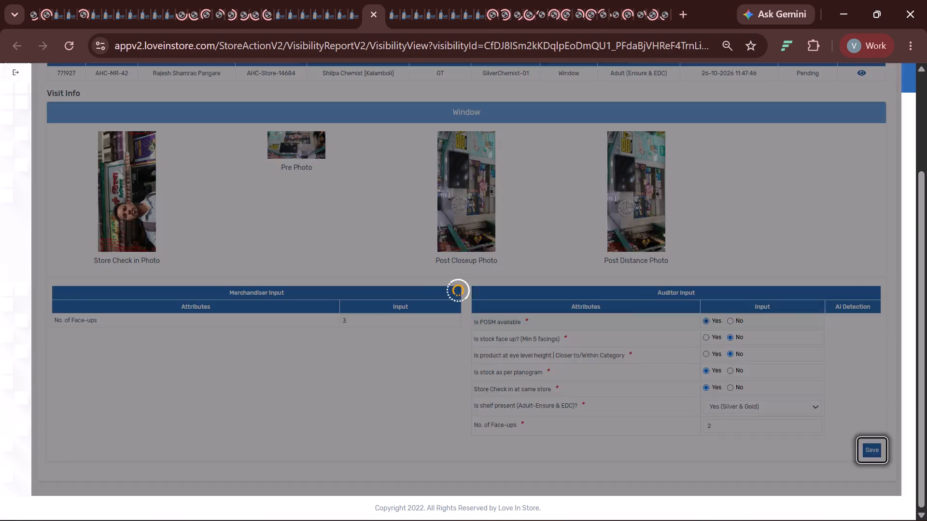
Audit visit 771924: answer No for eye-level height, Yes for the other checks, shelf Yes (Silver & Gold), enter 5 face-ups, and save.
key("ctrl+Tab")
scroll(707, 323, "down", 4)
left_click(707, 323)
key("Tab")
key("space")
key("Tab")
key("Right")
key("Tab")
key("space")
key("Tab")
key("space")
key("Tab")
key("Right")
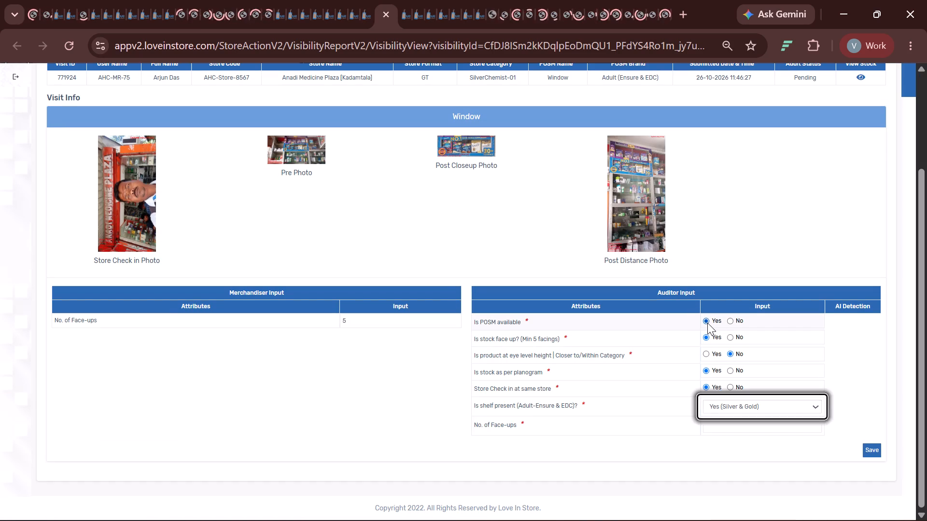
key("Tab")
key("5")
key("Tab")
key("space")
Audit visit 771923: answer No for stock face up, Yes for the other checks, shelf Yes (Silver & Gold), enter 3 face-ups, and save.
key("ctrl+Tab")
scroll(707, 323, "down", 1)
left_click(707, 323)
key("Tab")
key("space")
key("Tab")
key("space")
key("Tab")
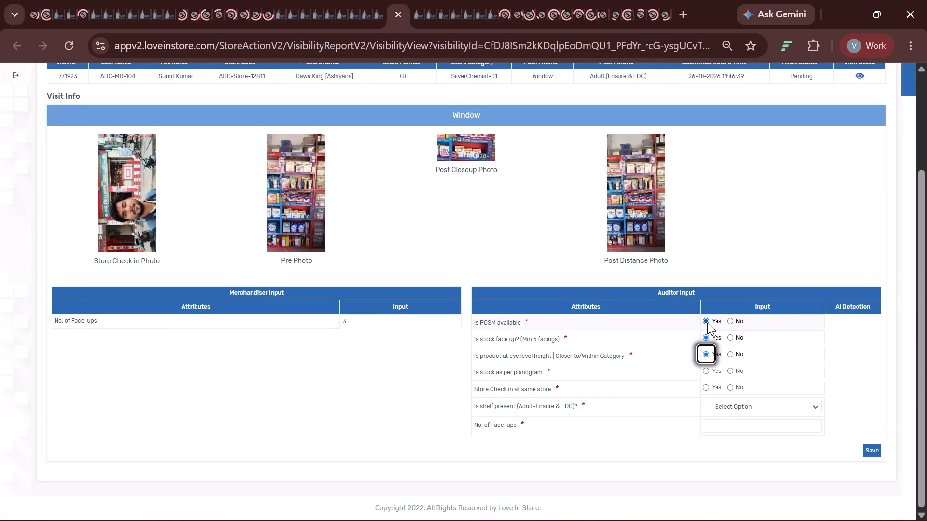
key("space")
key("Tab")
key("space")
key("shift+Tab")
key("shift+Tab")
key("shift+Tab")
key("Right")
key("Tab")
key("Tab")
key("Tab")
key("Tab")
key("Right")
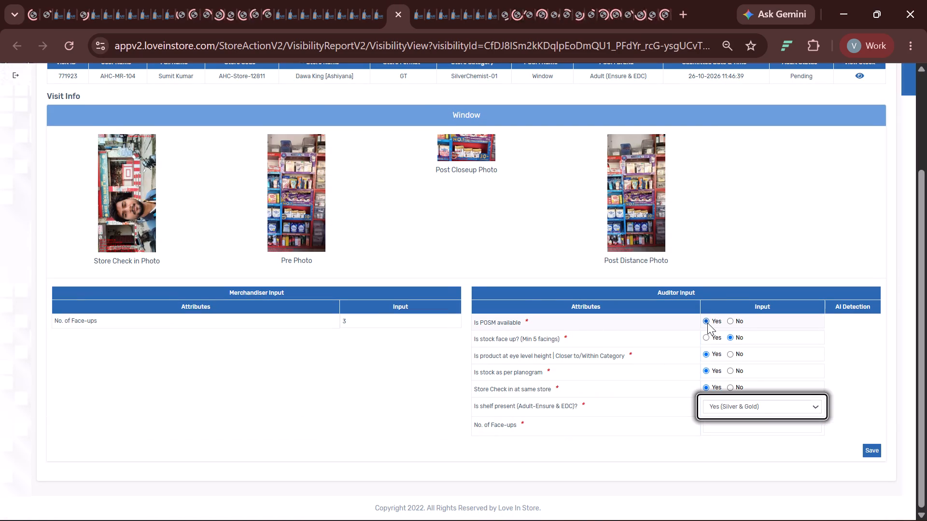
key("Tab")
key("3")
key("Tab")
key("space")
Audit visit 771921: answer Yes for all five checks, set shelf present to Yes (Silver & Gold), enter 5 face-ups, and save.
key("ctrl+Tab")
scroll(707, 323, "down", 2)
left_click(707, 323)
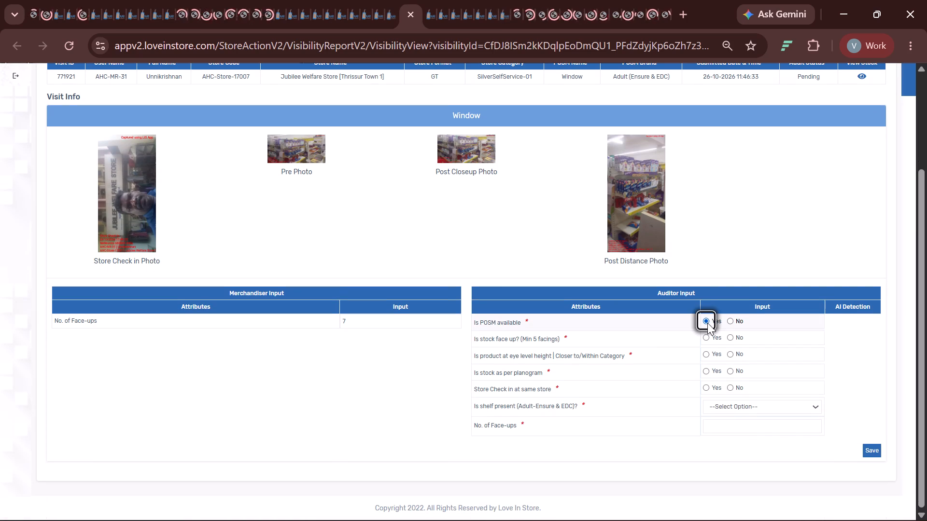
key("Tab")
key("Right")
key("Right")
key("Tab")
key("space")
key("Tab")
key("space")
key("Tab")
key("space")
key("Tab")
key("Right")
key("Tab")
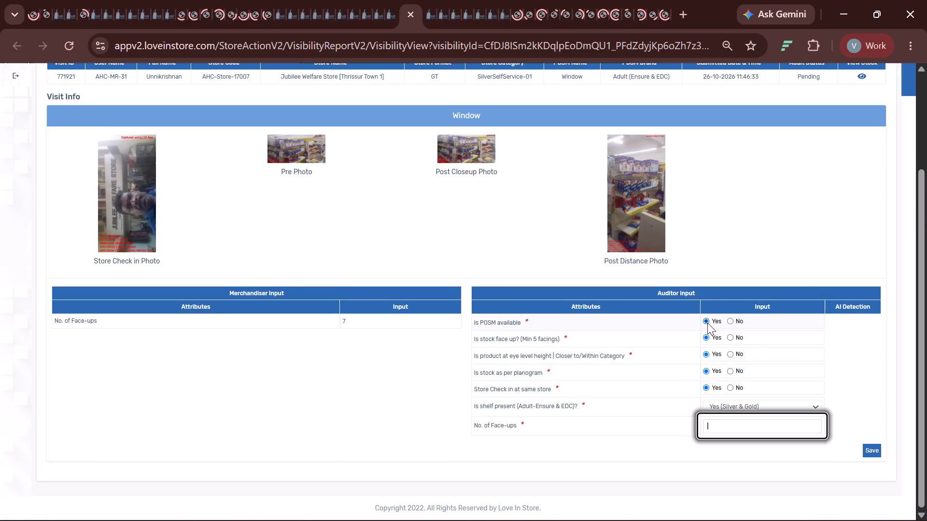
key("5")
key("Tab")
key("space")
Audit visit 771919: answer No for eye-level height, Yes for the other checks, shelf Yes (Silver & Gold), enter 6 face-ups, and save.
key("ctrl+Tab")
scroll(707, 323, "down", 3)
left_click(707, 323)
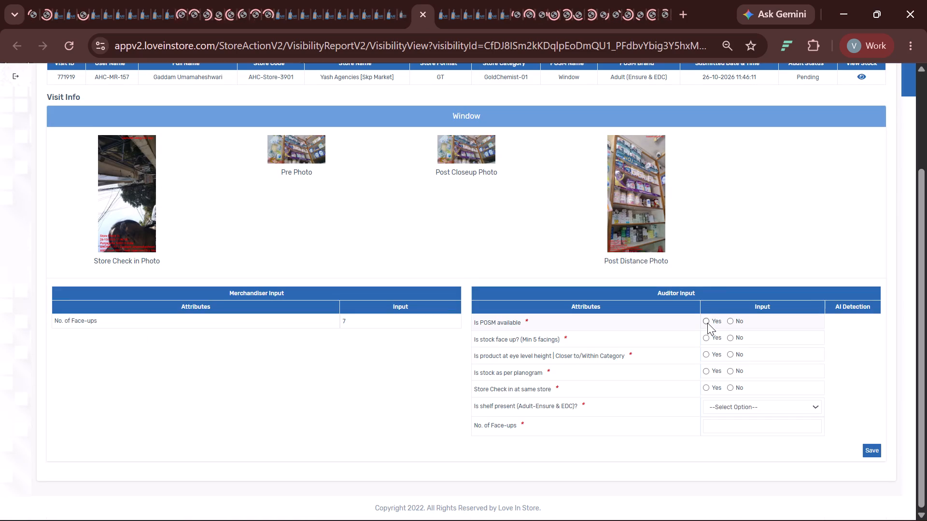
key("Tab")
key("space")
key("Tab")
key("Right")
key("Tab")
key("space")
key("Tab")
key("space")
key("Tab")
key("Right")
key("Tab")
key("6")
key("Tab")
key("space")
Audit visit 771916: answer No for eye-level height, Yes for the other checks, shelf Yes (Silver & Gold), enter 5 face-ups, and save.
key("ctrl+Tab")
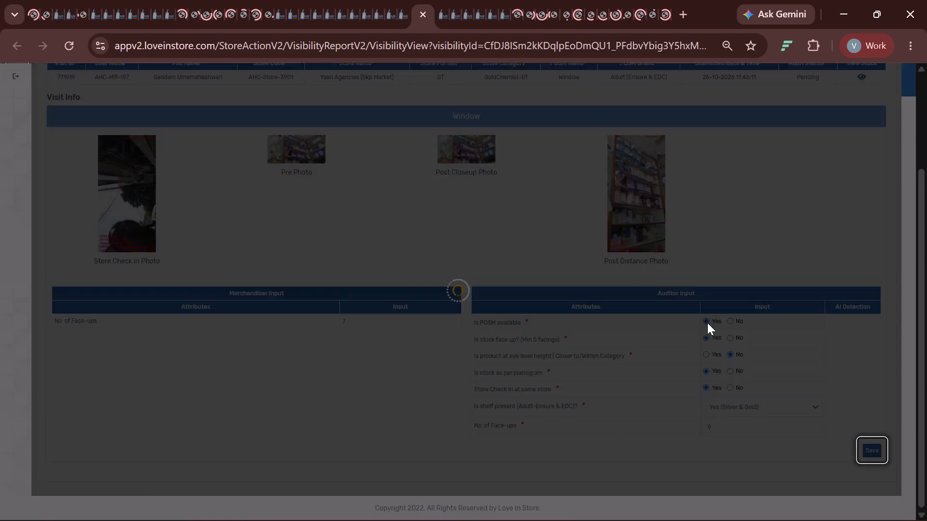
scroll(707, 323, "down", 3)
left_click(707, 323)
key("Tab")
key("space")
key("Tab")
key("Right")
key("Tab")
key("space")
key("Tab")
key("Tab")
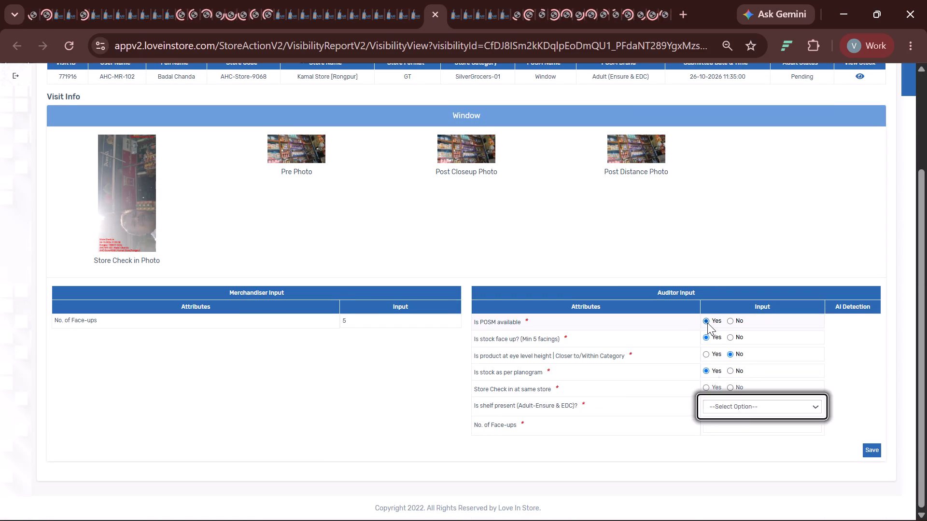
key("Right")
key("shift+Tab")
key("space")
key("Tab")
key("Tab")
key("5")
key("Tab")
key("space")
Audit visit 771915: answer No for eye-level height, Yes for the other checks, shelf Yes (Silver & Gold), enter 5 face-ups, and save.
key("ctrl+Tab")
scroll(707, 323, "down", 2)
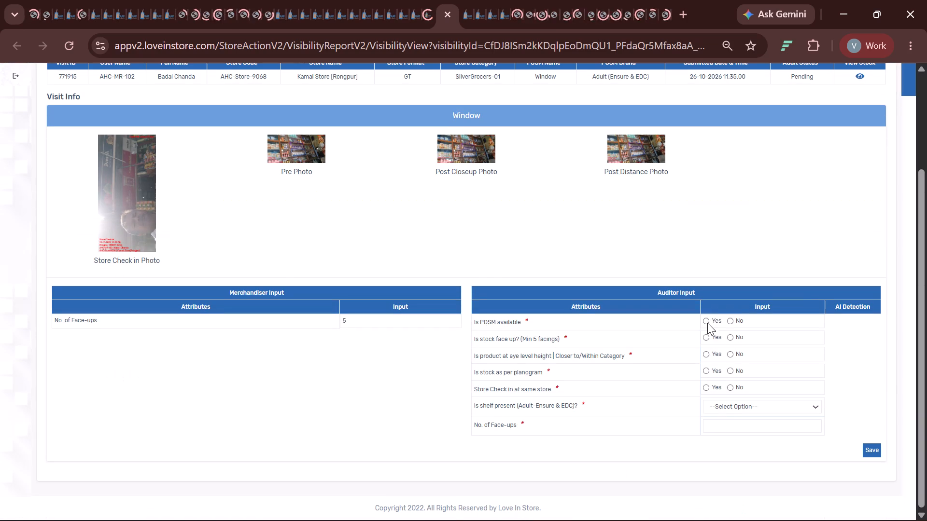
left_click(707, 323)
key("Tab")
key("space")
key("Tab")
key("Right")
key("Tab")
key("space")
key("Tab")
key("space")
key("Tab")
key("Right")
key("Tab")
key("5")
key("Tab")
key("space")
Audit visit 771911: answer No for stock face up and eye-level height, Yes for the other checks, shelf Yes (Silver & Gold), enter 4 face-ups, and save.
key("ctrl+Tab")
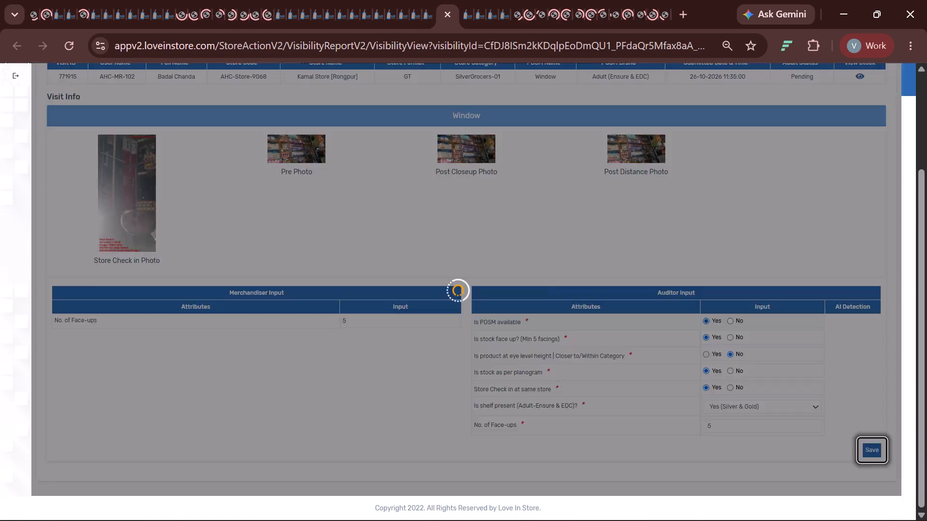
scroll(707, 323, "down", 2)
left_click(707, 323)
key("Tab")
key("space")
key("Right")
key("Tab")
key("space")
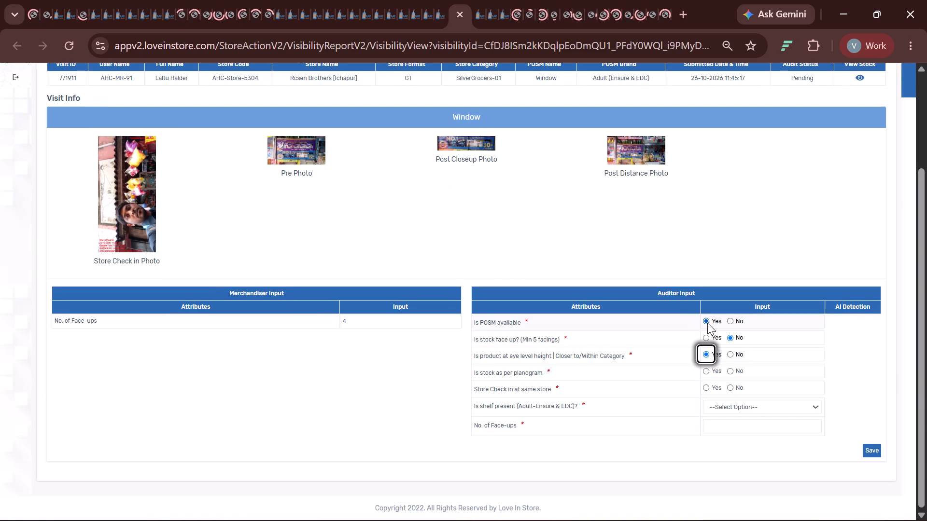
key("Right")
key("Tab")
key("space")
key("Tab")
key("space")
key("Tab")
key("Right")
key("Tab")
key("4")
key("Tab")
key("space")
Audit visit 771909: answer No for stock face up and eye-level height, Yes for the other checks, shelf Yes (Silver & Gold), enter 4 face-ups, and save.
key("ctrl+Tab")
scroll(707, 323, "down", 1)
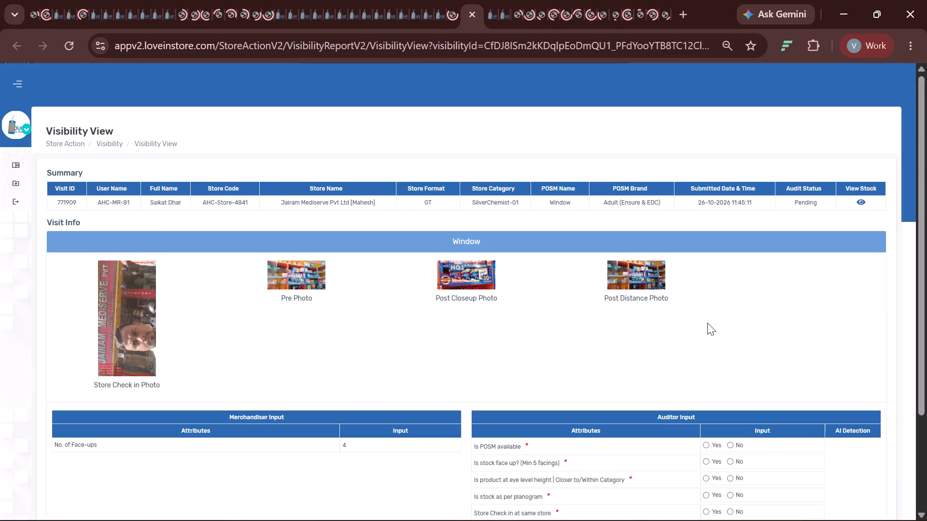
scroll(707, 323, "down", 1)
left_click(707, 323)
key("Tab")
key("Right")
key("Tab")
key("Right")
key("Tab")
key("space")
key("Tab")
key("space")
key("Tab")
key("Right")
key("Tab")
key("4")
key("Tab")
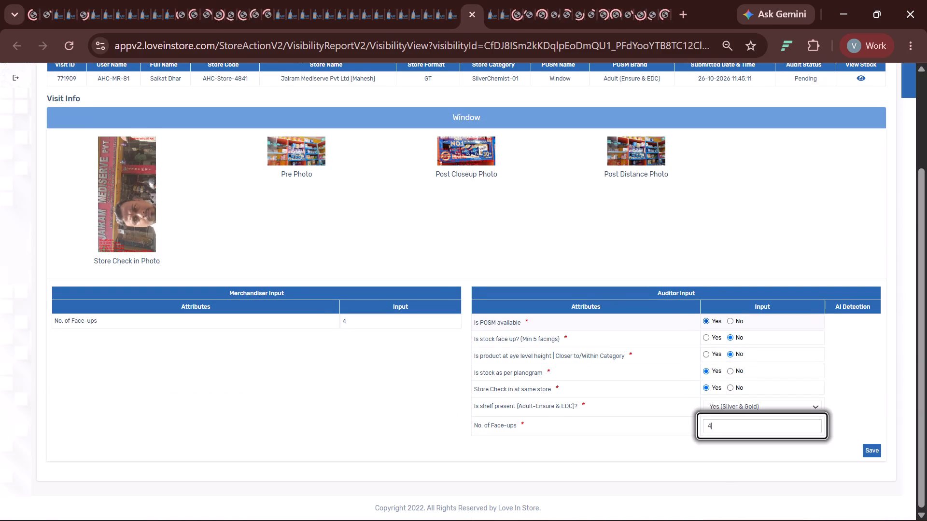
key("space")
Audit visit 771907: answer Yes for all five checks, set shelf present to Yes (Silver & Gold), enter 9 face-ups, and save.
key("ctrl+Tab")
scroll(707, 323, "down", 3)
left_click(707, 323)
key("Tab")
key("space")
key("Tab")
key("space")
key("Tab")
key("space")
key("space")
key("Tab")
key("Right")
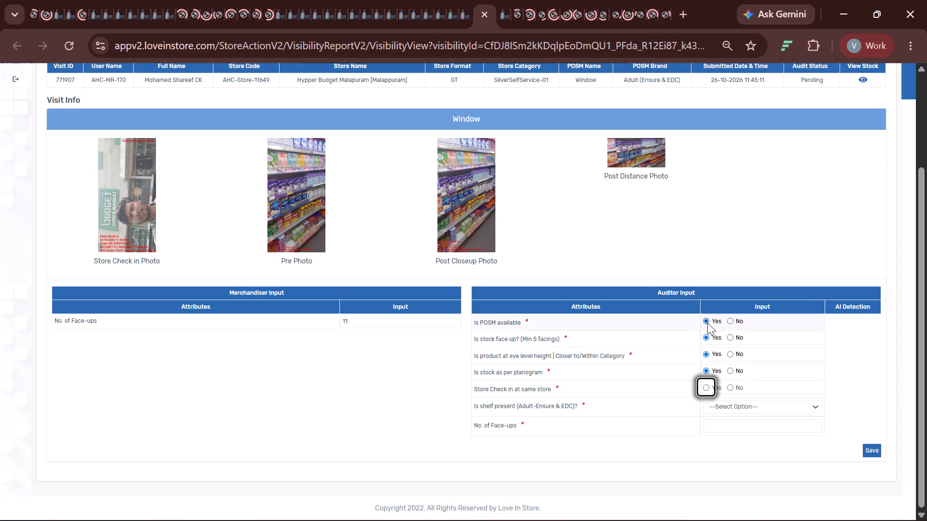
key("Right")
key("Tab")
key("Right")
key("Tab")
key("9")
key("Tab")
key("space")
Audit visit 771904: answer No for eye-level height, Yes for the other checks, shelf Yes (Silver & Gold), enter 6 face-ups, and save.
key("ctrl+Tab")
scroll(707, 323, "down", 1)
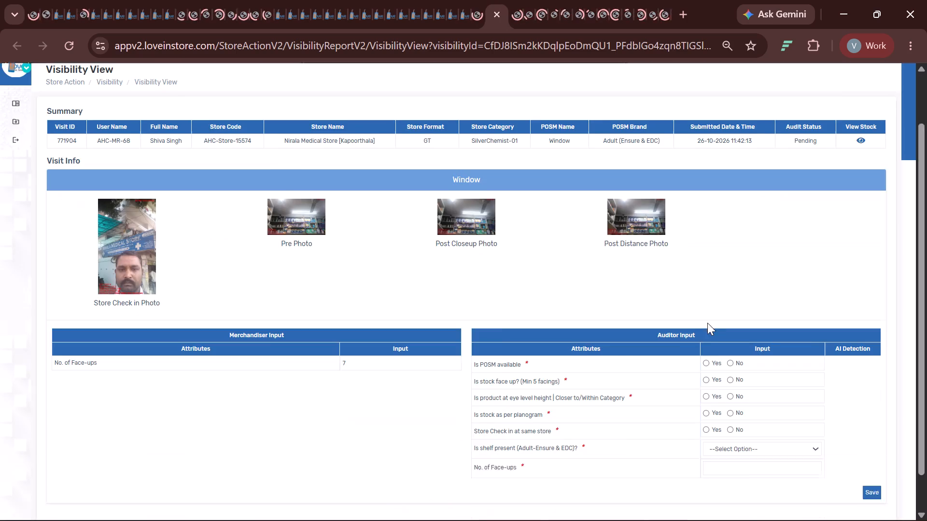
scroll(707, 323, "down", 1)
left_click(707, 323)
key("Tab")
key("space")
key("Tab")
key("Right")
key("Tab")
key("space")
key("Tab")
key("space")
key("Tab")
key("Right")
key("Tab")
key("6")
key("Tab")
key("space")
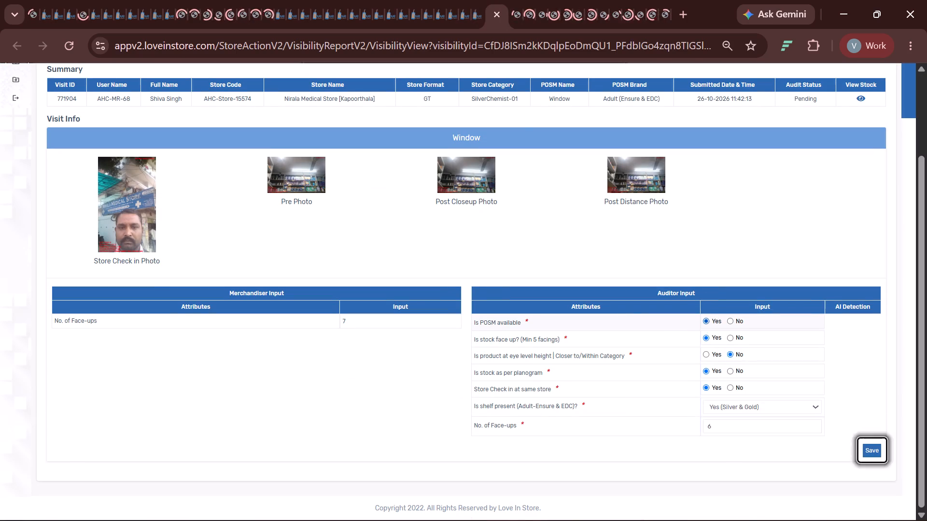
Audit visit 771902: answer No for stock face up, eye-level height and planogram, Yes for others, shelf Yes (Silver & Gold), enter 0 face-ups, and save.
key("ctrl+Tab")
scroll(707, 323, "down", 2)
double_click(707, 323)
key("Tab")
key("Right")
key("Tab")
key("Right")
key("Tab")
key("Right")
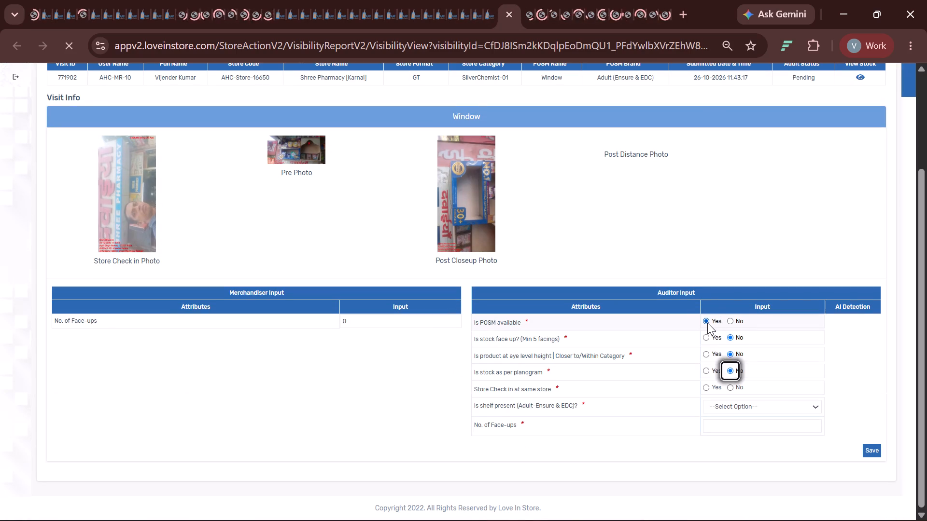
key("Tab")
key("space")
key("Tab")
key("Right")
key("Tab")
key("0")
key("Tab")
key("space")
Audit visit 771899: answer No for eye-level height, Yes for the other checks, shelf Yes (Silver & Gold), enter 6 face-ups, and save.
key("ctrl+Tab")
scroll(707, 323, "down", 2)
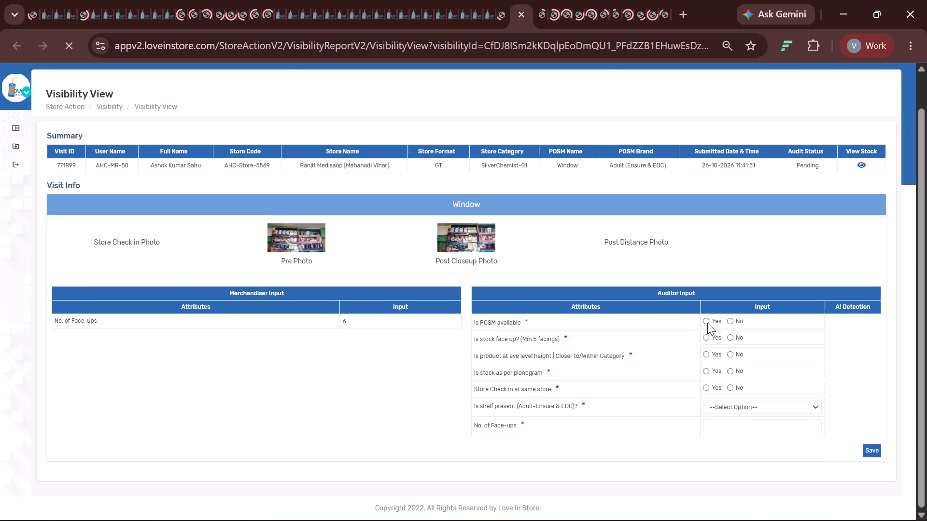
left_click(707, 323)
key("Tab")
key("space")
key("Tab")
key("Right")
key("Tab")
key("space")
key("Tab")
key("space")
key("Tab")
key("Right")
key("Tab")
key("6")
key("Tab")
key("space")
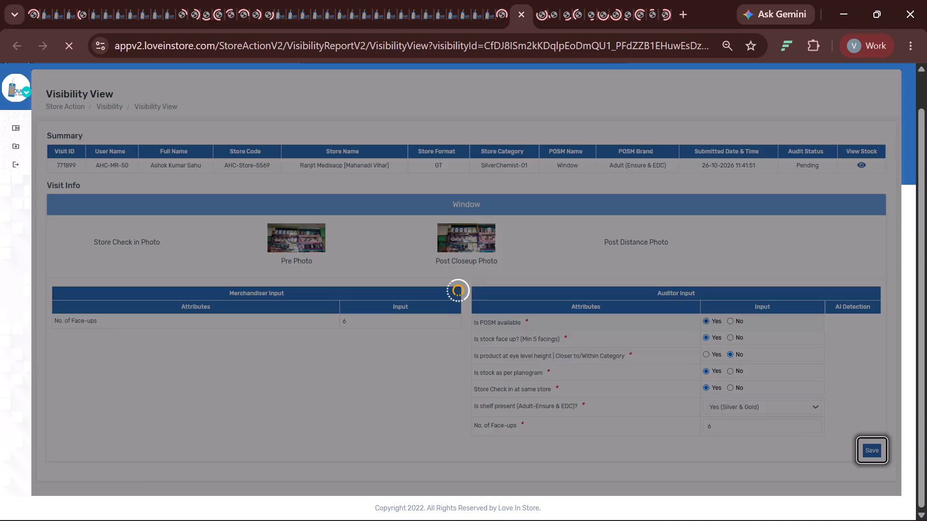
Audit visit 771897: answer No for eye-level height, Yes for the other checks, shelf Yes (Silver & Gold), enter 8 face-ups, and save.
key("ctrl+Tab")
scroll(707, 323, "down", 3)
left_click(707, 323)
key("Tab")
key("space")
key("Tab")
key("Right")
key("Tab")
key("space")
key("Tab")
key("space")
key("Tab")
key("Right")
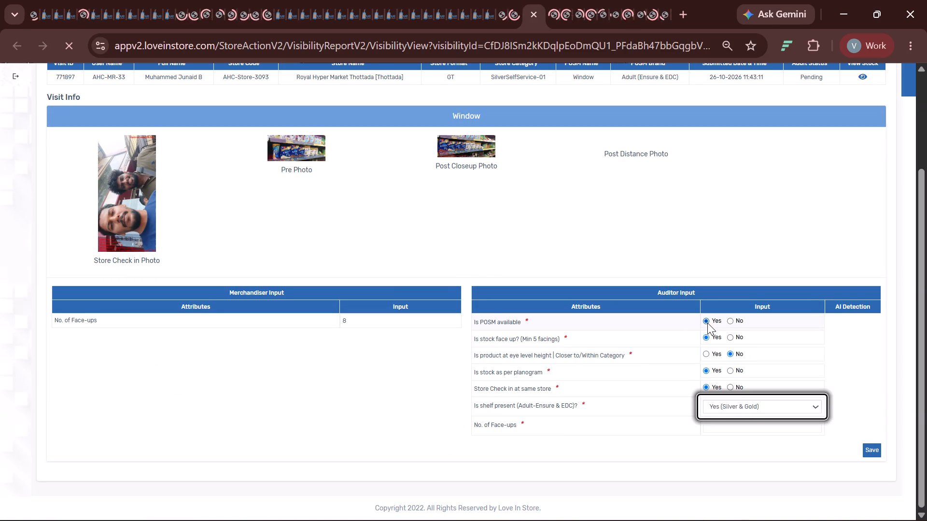
key("Tab")
key("8")
key("Tab")
key("space")
Audit visit 771895: answer Yes for all five checks, set shelf present to Yes (Silver & Gold), enter 6 face-ups, and save.
key("ctrl+Tab")
scroll(707, 323, "down", 3)
left_click(707, 323)
key("Tab")
key("space")
key("Tab")
key("space")
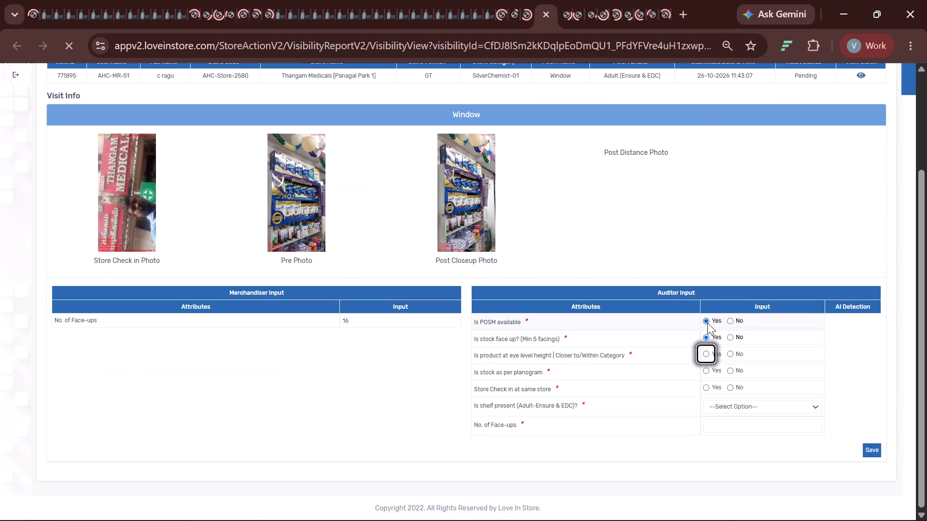
key("Tab")
key("space")
key("Tab")
key("space")
key("Tab")
key("Right")
key("Tab")
key("6")
key("Tab")
key("space")
Audit visit 771894: answer No for eye-level height, Yes for the other checks, shelf Yes (Silver & Gold), enter 5 face-ups, and save.
key("ctrl+Tab")
scroll(707, 323, "down", 3)
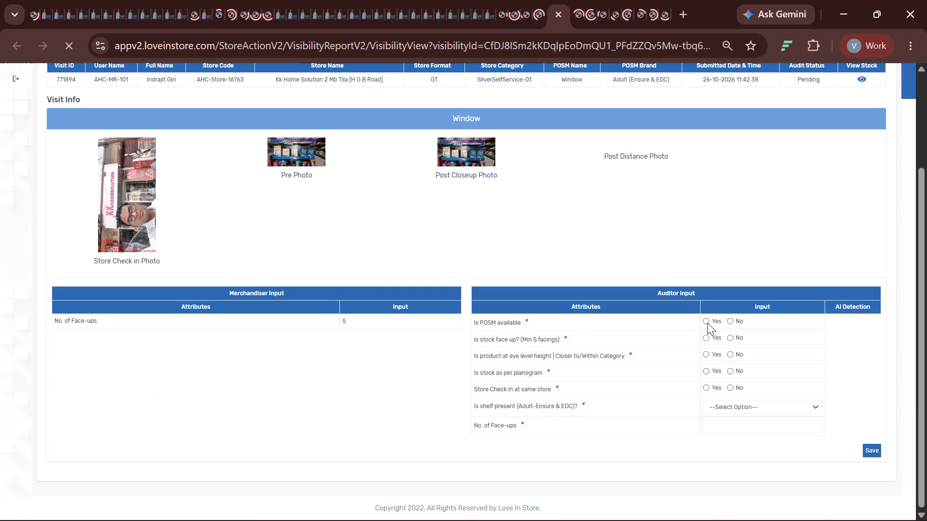
left_click(707, 323)
key("Tab")
key("space")
key("Tab")
key("Right")
key("Tab")
key("space")
key("Tab")
key("Tab")
key("Right")
key("shift+Tab")
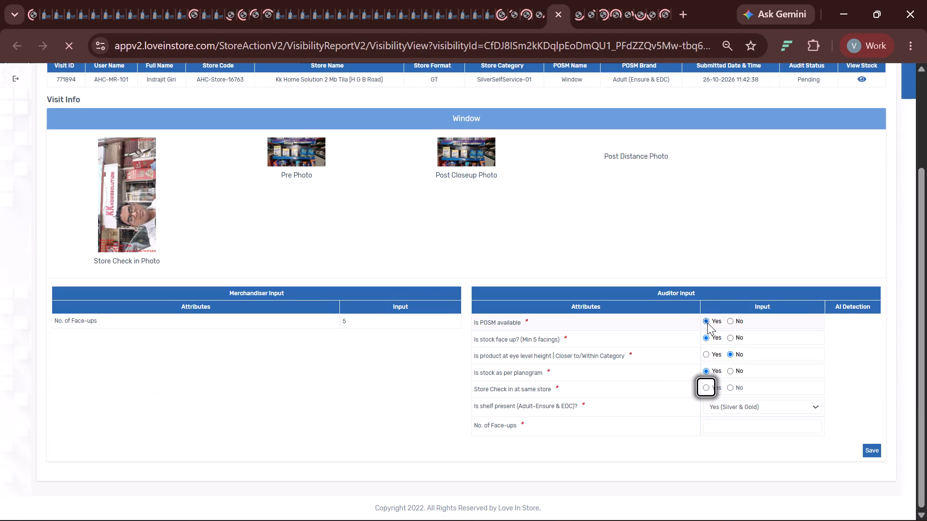
key("space")
key("Tab")
key("Tab")
key("5")
key("Tab")
key("space")
Audit visit 771891: answer Yes for all five checks, set shelf present to Yes (Silver & Gold), enter 5 face-ups, and save.
key("ctrl+Tab")
scroll(707, 323, "down", 2)
left_click(707, 323)
key("Tab")
key("space")
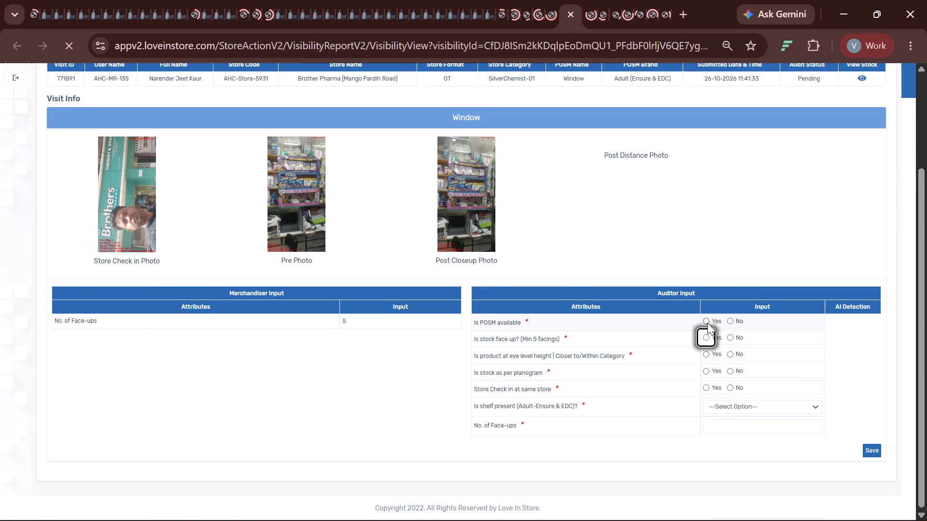
key("Tab")
key("space")
key("Tab")
key("space")
key("Tab")
key("space")
key("Tab")
key("Right")
key("Tab")
key("5")
key("Tab")
key("space")
Audit visit 771887: answer No for stock face up and eye-level height, Yes for others, shelf Yes (Silver & Gold), enter 3 face-ups, and save.
key("ctrl+Tab")
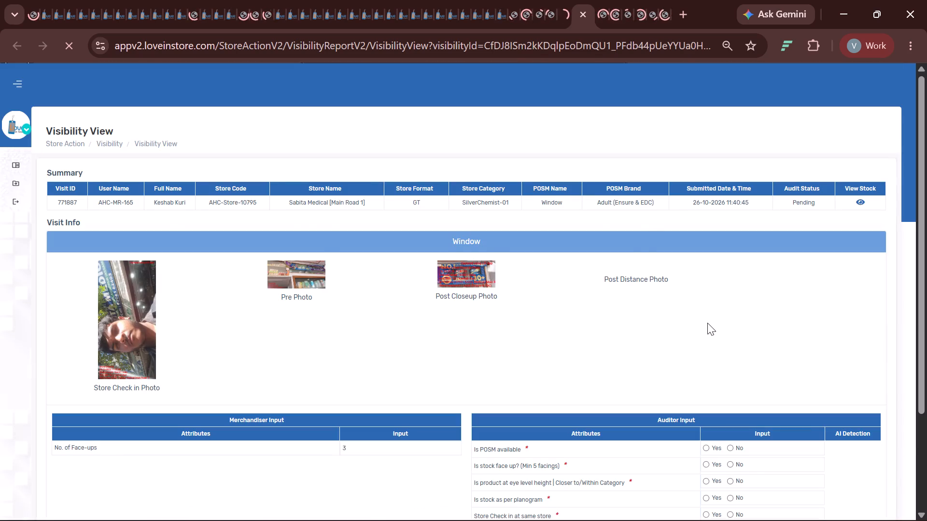
scroll(707, 323, "down", 2)
left_click(707, 323)
key("Tab")
key("Right")
key("Tab")
key("Right")
key("Tab")
key("space")
key("Tab")
key("space")
key("Tab")
key("Right")
key("Tab")
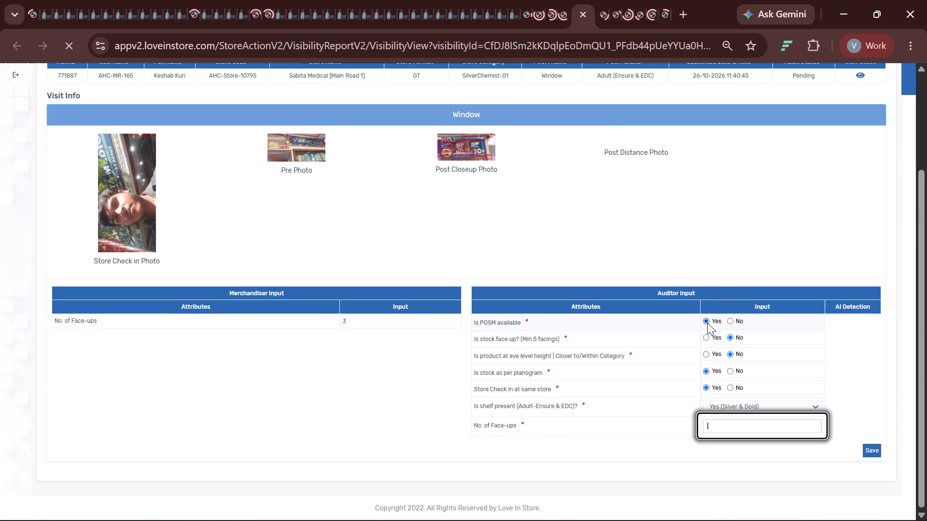
key("3")
key("Tab")
key("space")
Audit visit 771890: answer No for eye-level height, Yes for the other checks, shelf Yes (Silver & Gold), enter 5 face-ups, and save.
key("ctrl+Tab")
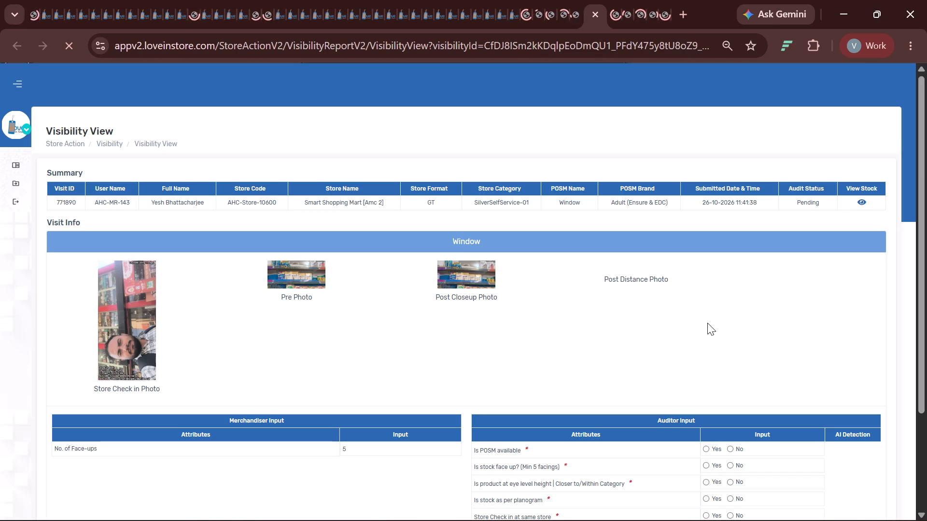
scroll(707, 323, "down", 2)
left_click(707, 323)
key("Tab")
key("space")
key("Tab")
key("Right")
key("Tab")
key("space")
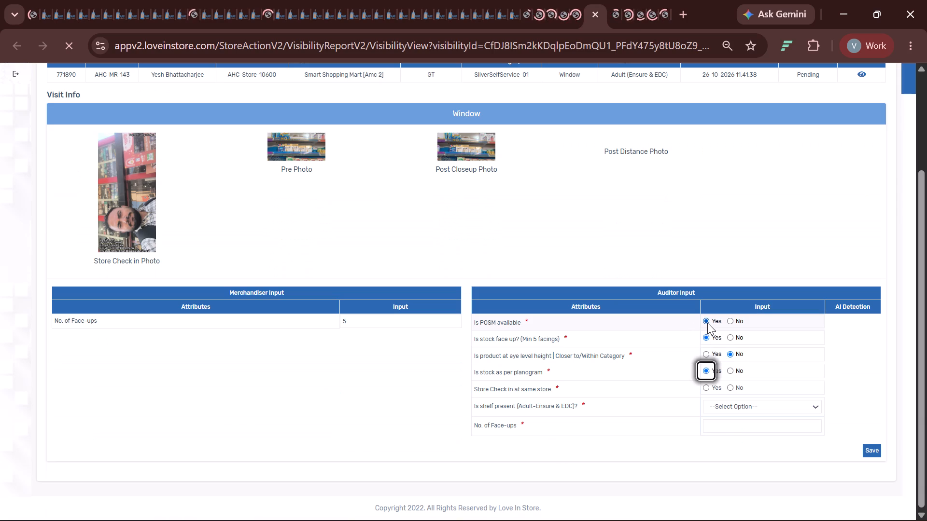
key("Tab")
key("space")
key("Tab")
key("Right")
key("Tab")
key("5")
key("Tab")
key("space")
Audit visit 771886: answer Yes for all five checks, set shelf present to Yes (Silver & Gold), enter 9 face-ups, and save.
key("ctrl+Tab")
scroll(707, 323, "down", 2)
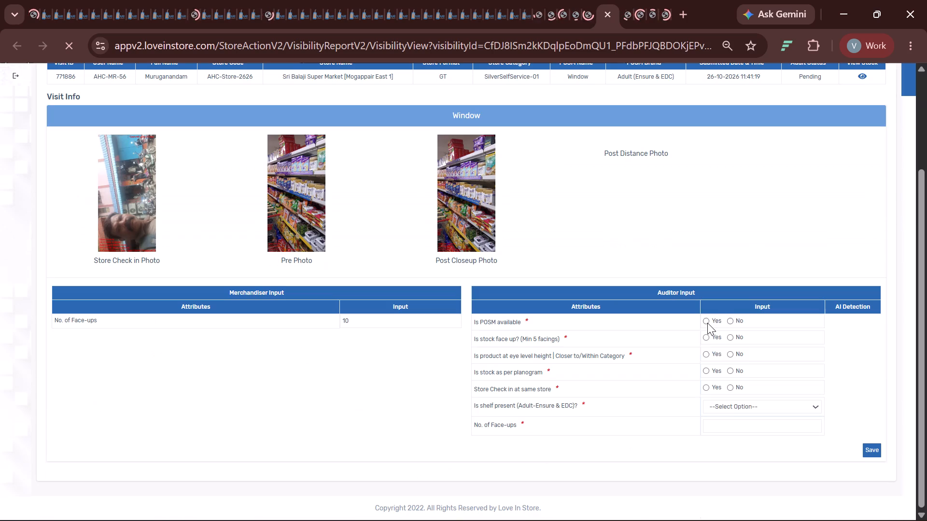
left_click(707, 323)
key("Tab")
key("space")
key("Tab")
key("space")
key("Tab")
key("space")
key("Tab")
key("space")
key("Tab")
key("Right")
key("Tab")
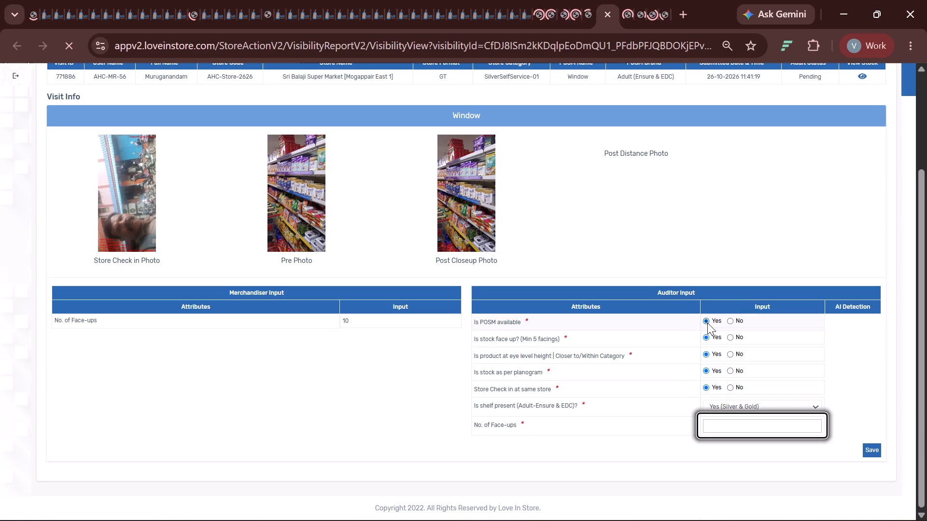
key("9")
key("Tab")
key("space")
Audit visit 771881: answer No for eye-level height, Yes for the other checks, shelf Yes (Silver & Gold), enter 5 face-ups, and save.
key("ctrl+Tab")
scroll(707, 323, "down", 2)
left_click(707, 323)
key("Tab")
key("space")
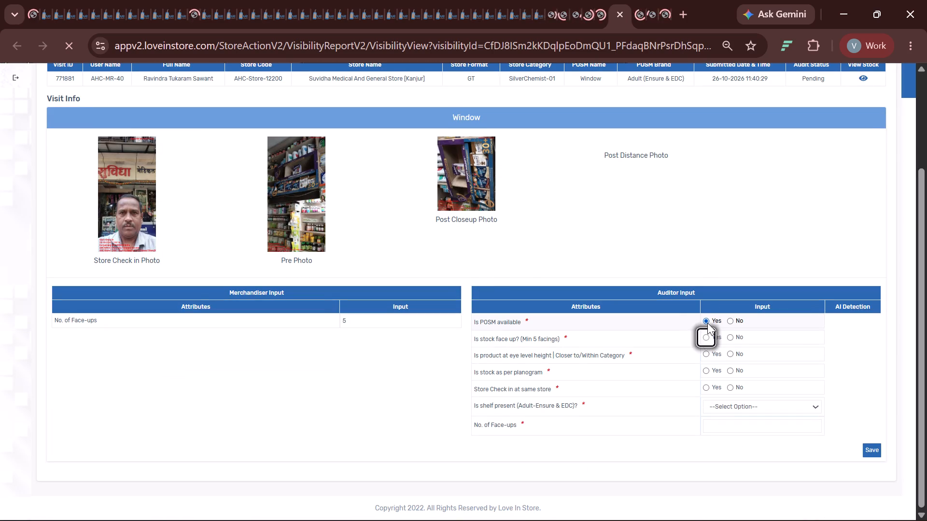
key("Tab")
key("Right")
key("Tab")
key("space")
key("Tab")
key("space")
key("Tab")
key("Right")
key("Tab")
key("5")
key("Tab")
key("space")
Audit visit 771878: answer No for stock face up and eye-level height, Yes for others, shelf Yes (Silver & Gold), enter 2 face-ups, and save.
key("ctrl+Tab")
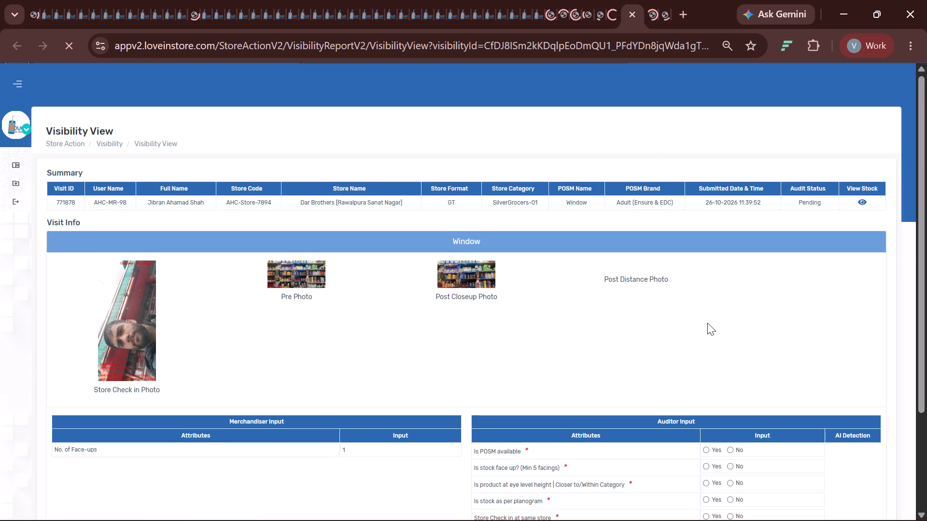
scroll(707, 323, "down", 2)
left_click(707, 323)
key("Tab")
key("space")
key("Tab")
key("Right")
key("Tab")
key("space")
key("Tab")
key("space")
key("Tab")
key("Right")
key("Tab")
key("shift+Tab")
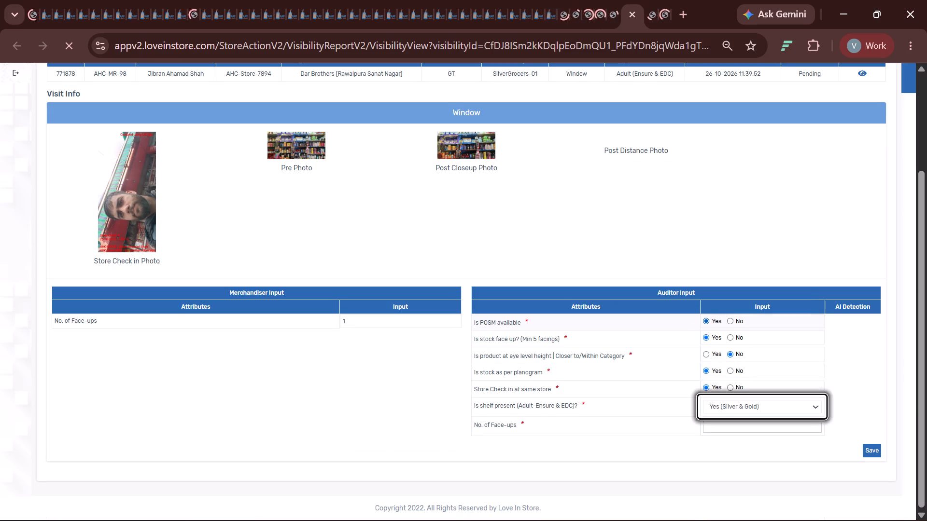
key("shift+Tab")
key("shift+Tab")
key("shift+Tab")
key("shift+Tab")
key("Right")
key("Tab")
key("Tab")
key("Tab")
key("Tab")
key("Tab")
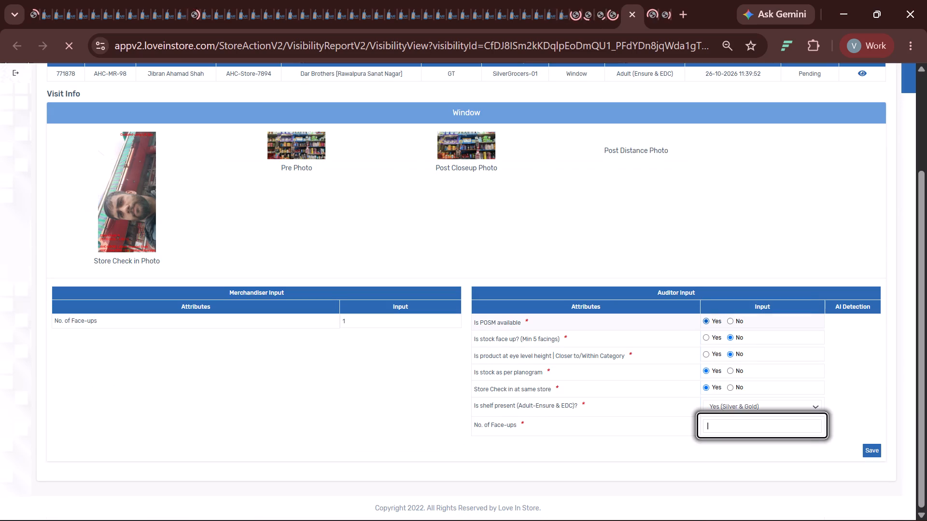
key("2")
key("Tab")
key("space")
Audit visit 771876: answer No for eye-level height, Yes for the other checks, shelf Yes (Silver & Gold), enter 5 face-ups, and save.
key("ctrl+Tab")
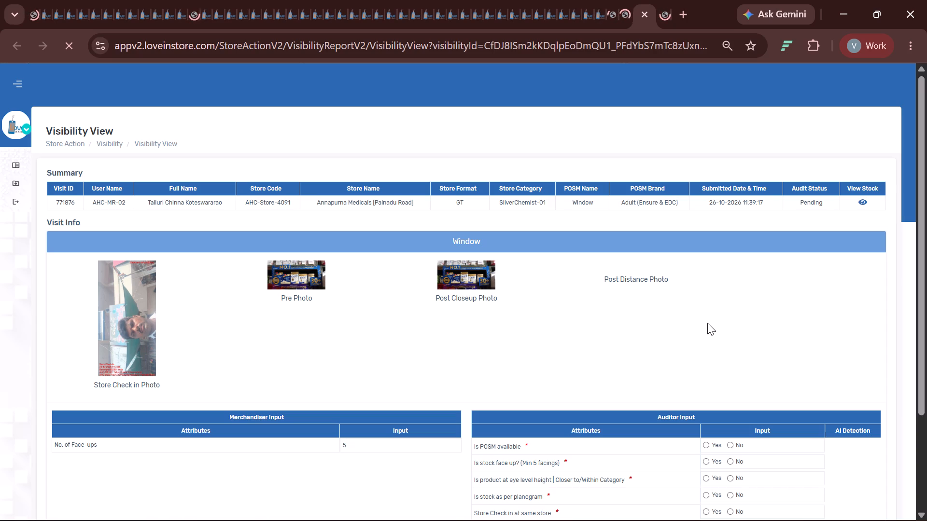
scroll(707, 323, "down", 2)
left_click(707, 323)
key("Tab")
key("space")
key("Tab")
key("Right")
key("Tab")
key("space")
key("Tab")
key("space")
key("Tab")
key("Right")
key("Tab")
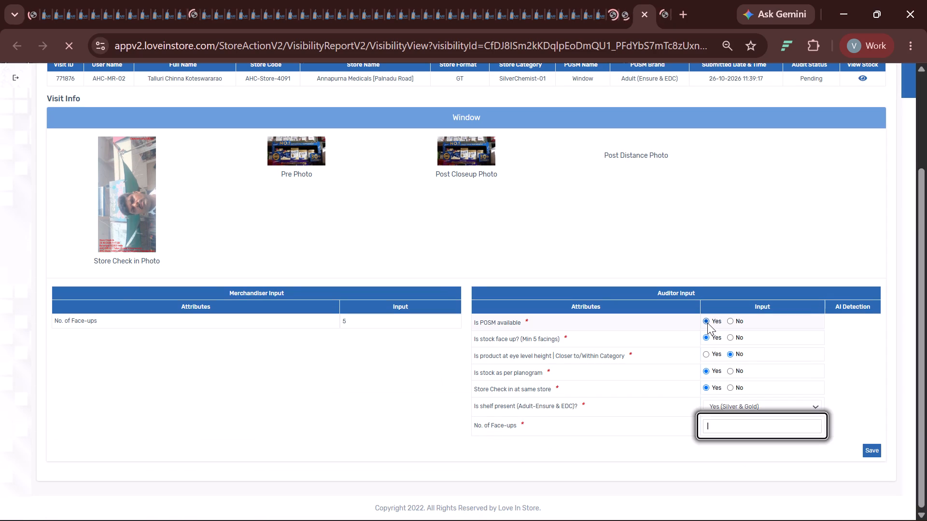
key("5")
key("Tab")
key("space")
Audit visit 771875: answer No for eye-level height, Yes for the other checks, shelf Yes (Silver & Gold), enter 5 face-ups, and save.
key("ctrl+Tab")
scroll(707, 323, "down", 2)
left_click(707, 323)
key("Tab")
key("space")
key("Tab")
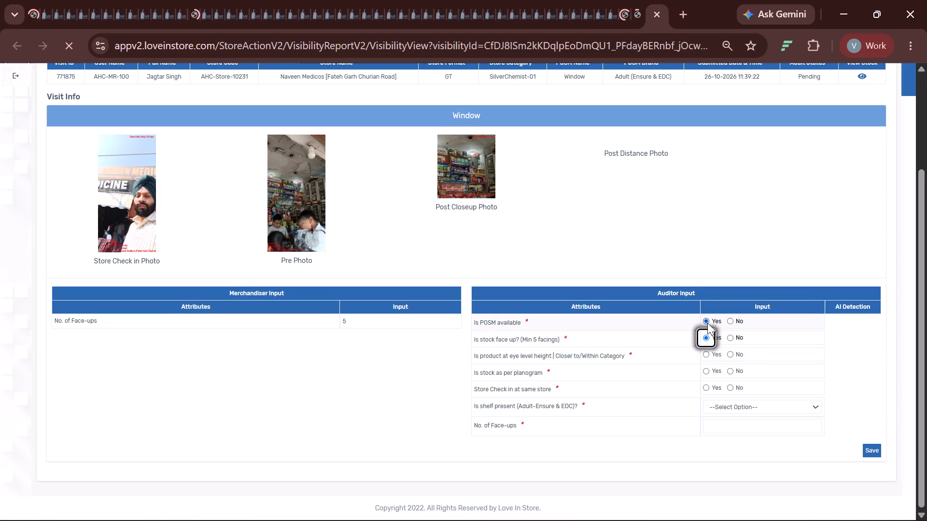
key("Right")
key("Tab")
key("space")
key("Tab")
key("space")
key("Tab")
key("Right")
key("Tab")
key("5")
key("Tab")
key("space")
Look through the open visit tabs from the start of the batch for any auditor form not yet completed.
key("ctrl+Tab")
scroll(707, 323, "down", 2)
key("ctrl+Tab")
key("ctrl+Tab")
key("ctrl+Tab")
key("ctrl+Tab")
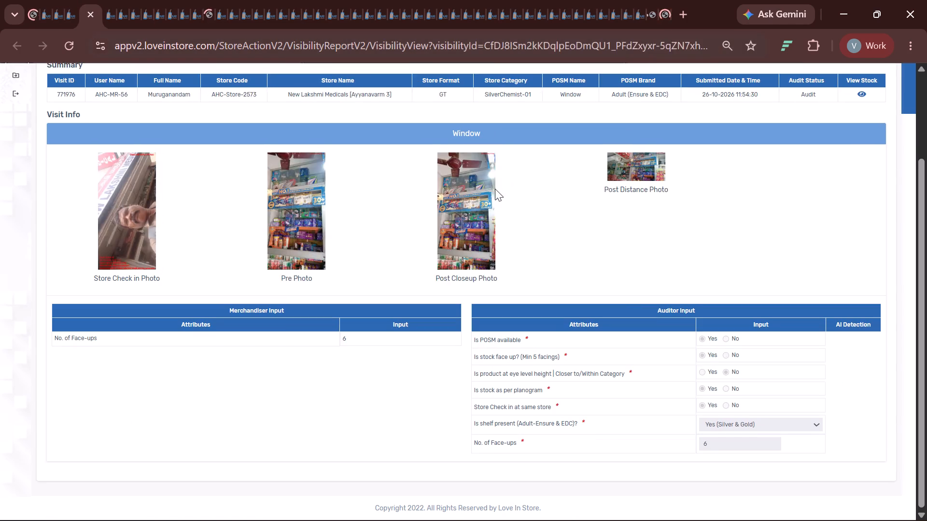
key("ctrl+Tab")
key("ctrl+Tab")
key("ctrl+Tab")
key("ctrl+Tab")
key("ctrl+Tab")
key("ctrl+Tab")
key("ctrl+Tab")
key("ctrl+Tab")
key("ctrl+Tab")
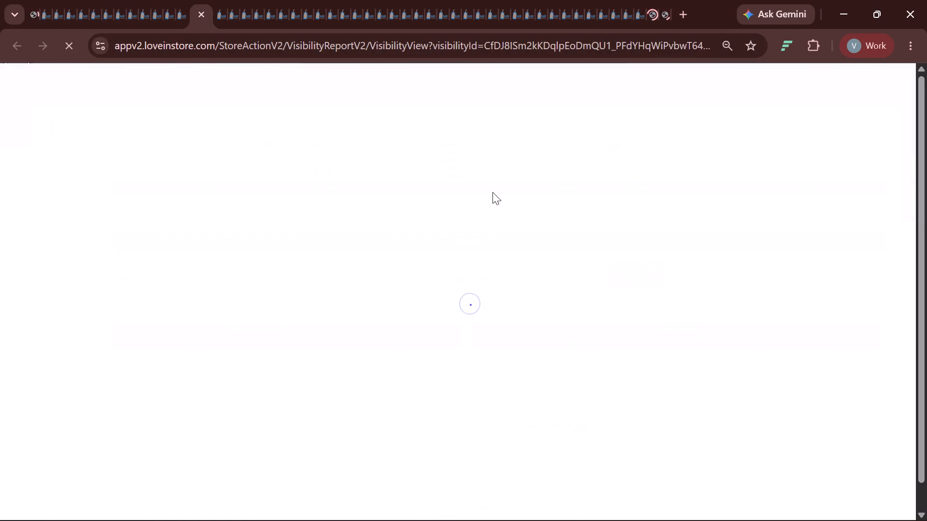
key("ctrl+Tab")
key("ctrl+Tab")
key("ctrl+Tab")
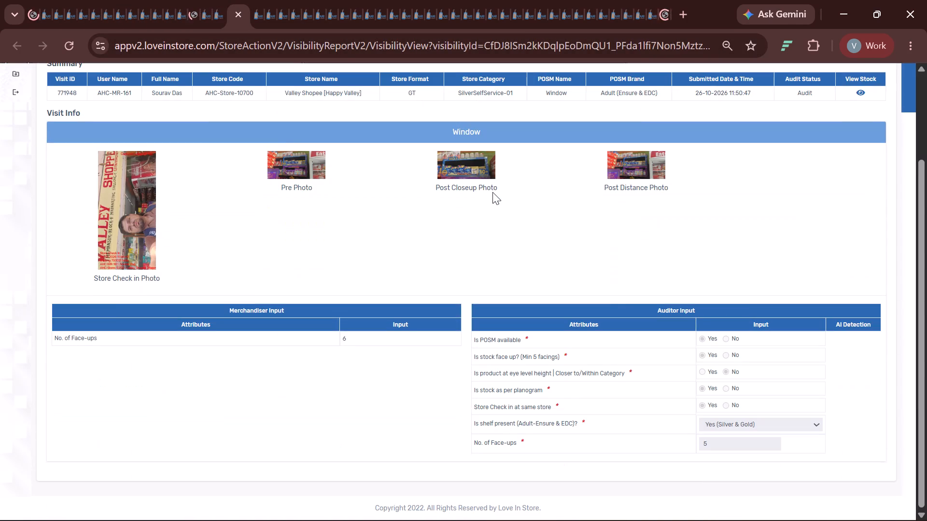
Audit visit 771950: answer Yes for all five checks, set shelf present to Yes (Samrat Supreme), enter 6 face-ups, and save.
key("ctrl+shift+Tab")
scroll(644, 250, "down", 5)
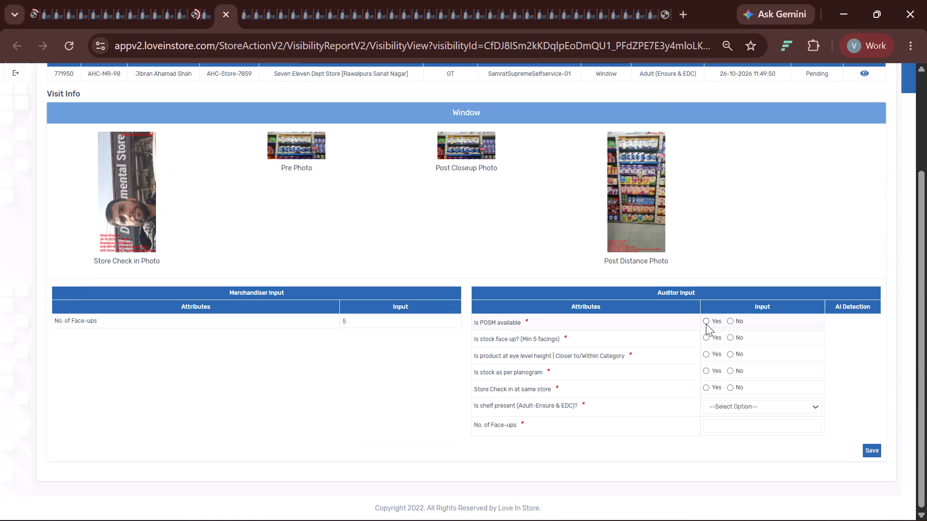
left_click(706, 324)
key("Tab")
key("space")
key("Tab")
key("space")
key("Tab")
key("space")
key("Tab")
key("space")
key("Tab")
key("Right")
key("Right")
key("Right")
key("Right")
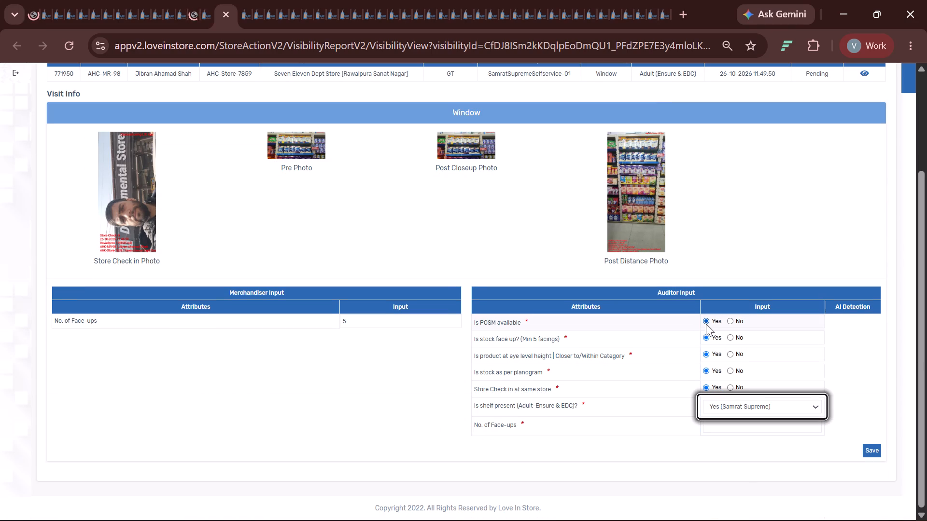
key("Tab")
key("6")
key("Tab")
key("space")
Return to the visit list, close all the visit tabs after it, and reload the list.
key("ctrl+1")
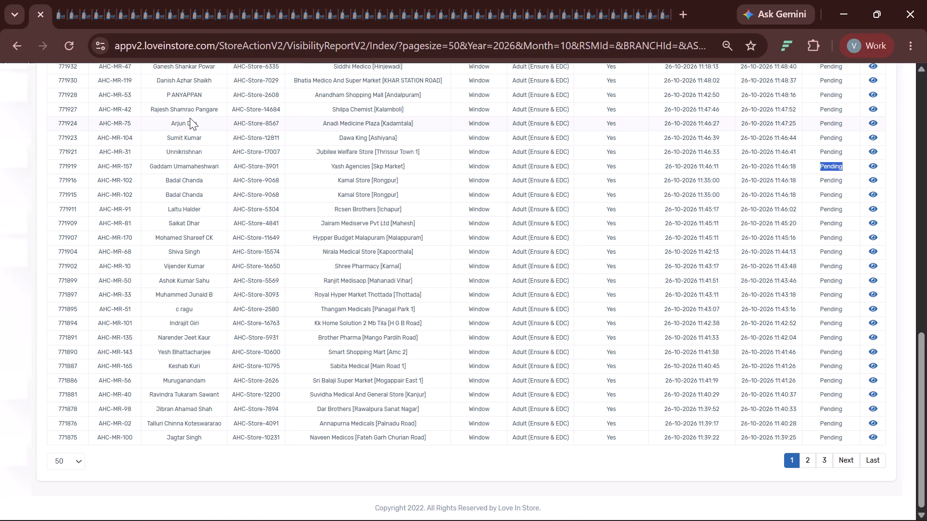
right_click(43, 25)
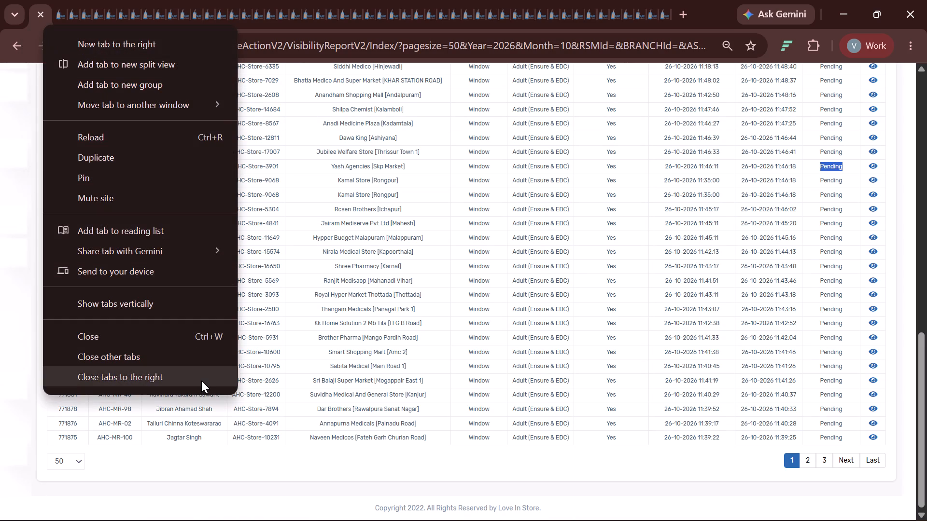
left_click(201, 381)
key("ctrl+r")
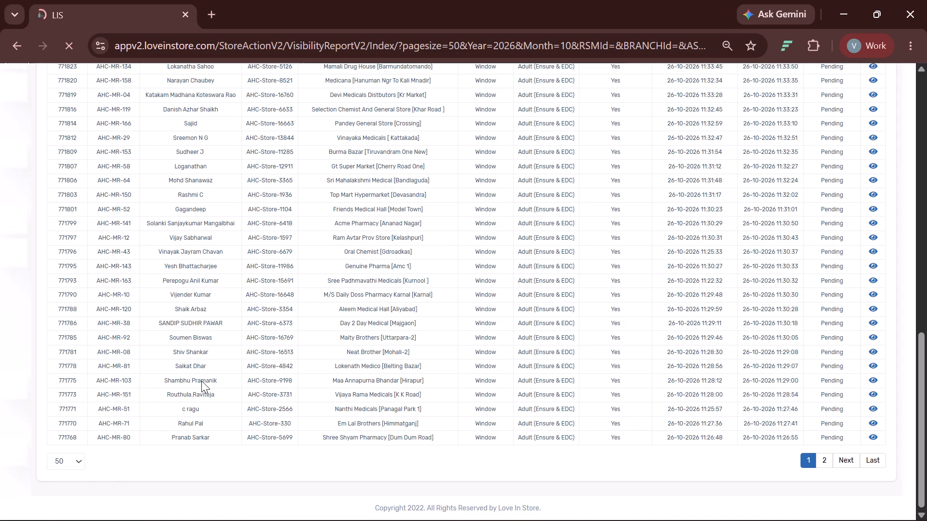
Open each pending visit from 771871 down to 771859 in its own tab.
scroll(471, 305, "up", 2)
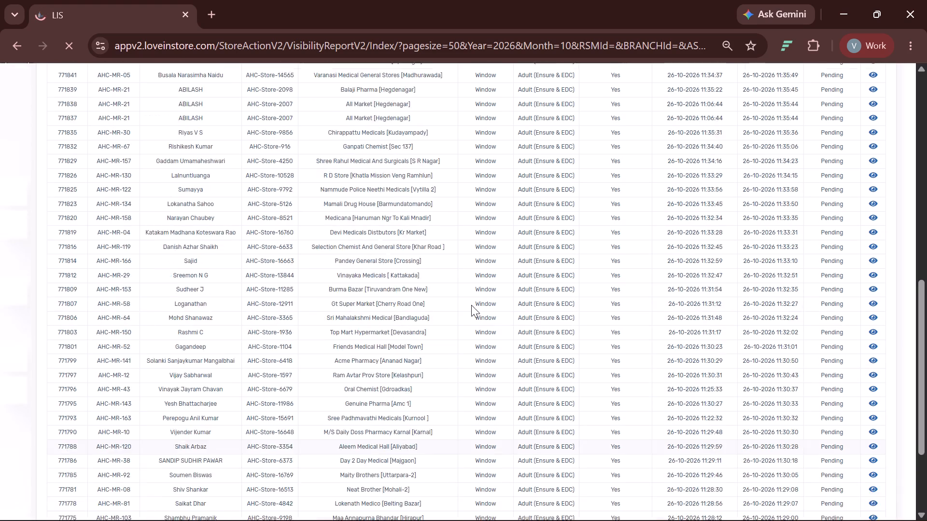
scroll(471, 305, "up", 4)
scroll(471, 305, "down", 2)
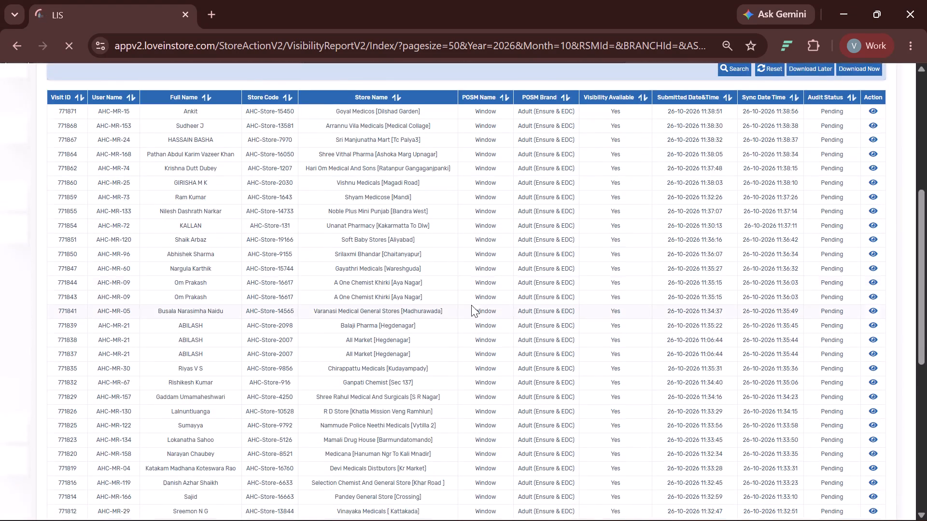
scroll(471, 305, "down", 2)
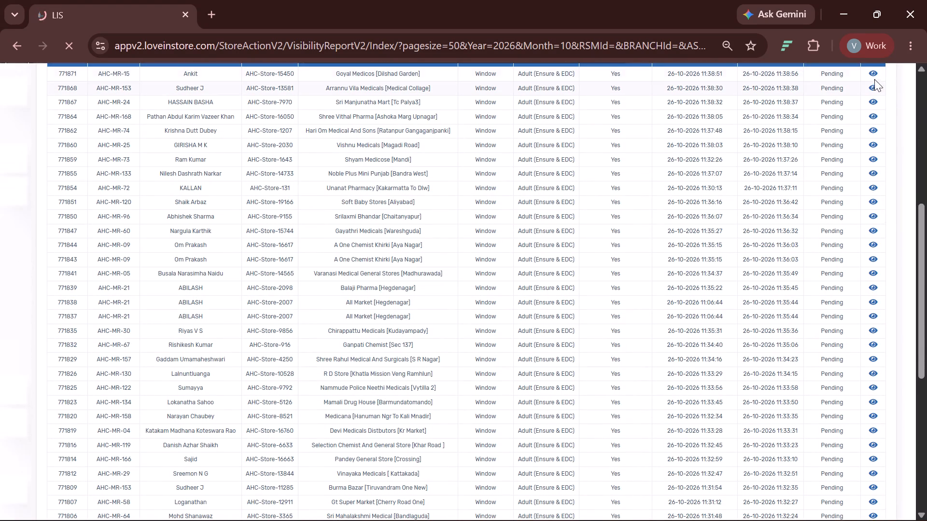
left_click_drag(872, 67, 872, 73, "ctrl")
left_click(872, 73, "ctrl")
left_click(873, 82, "ctrl")
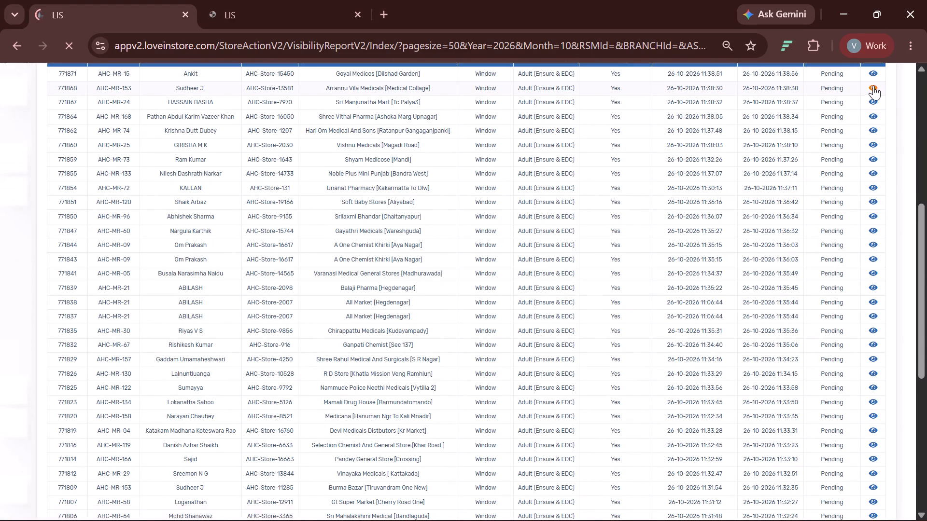
left_click(873, 86, "ctrl")
left_click(874, 103, "ctrl")
left_click(873, 114, "ctrl")
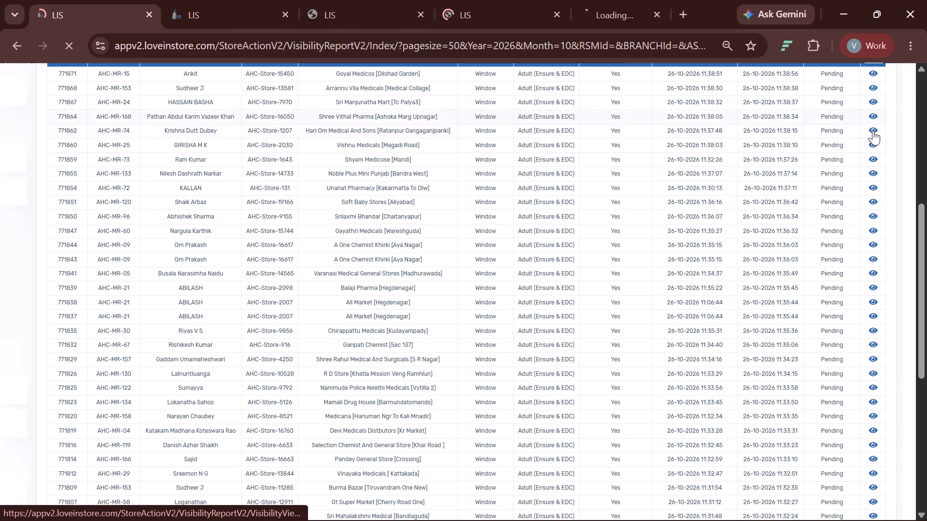
left_click(873, 132, "ctrl")
left_click(873, 145, "ctrl")
left_click(874, 161, "ctrl")
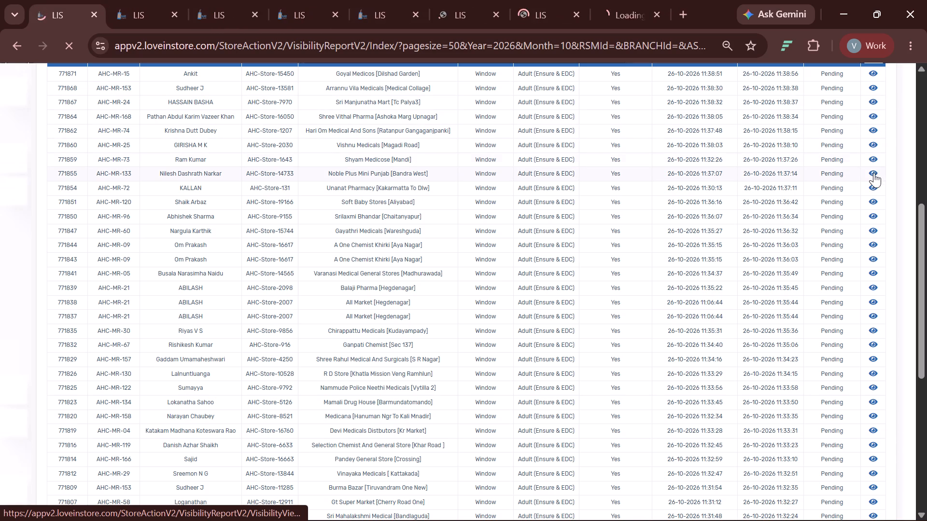
Open each pending visit from 771855 down to 771841 in its own tab.
left_click(874, 173, "ctrl")
left_click(874, 186, "ctrl")
left_click(877, 205, "ctrl")
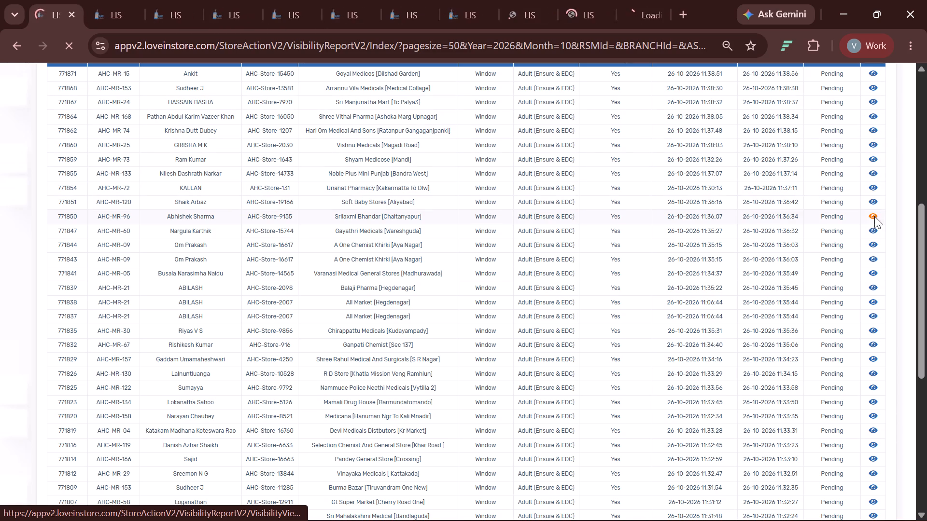
left_click(874, 216, "ctrl")
left_click(874, 235, "ctrl")
left_click(874, 233, "ctrl")
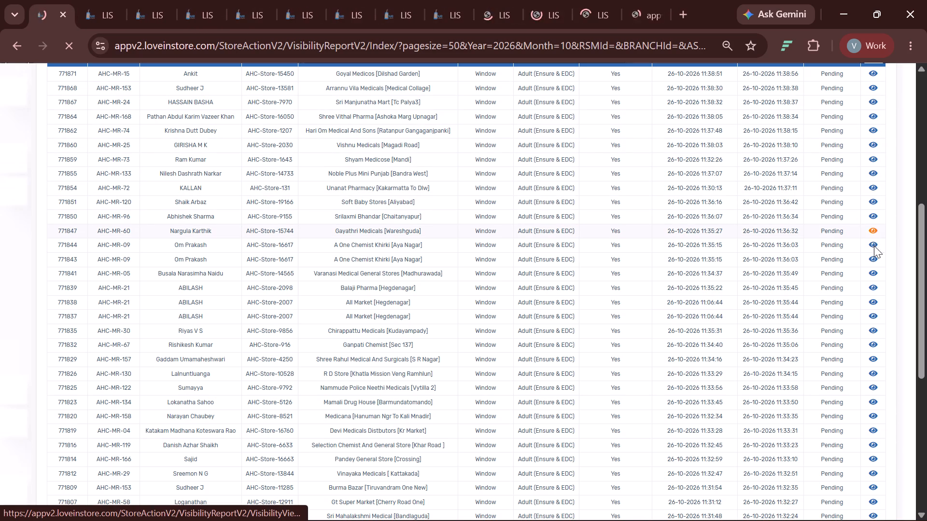
left_click(874, 246, "ctrl")
left_click(874, 258, "ctrl")
left_click(872, 272, "ctrl")
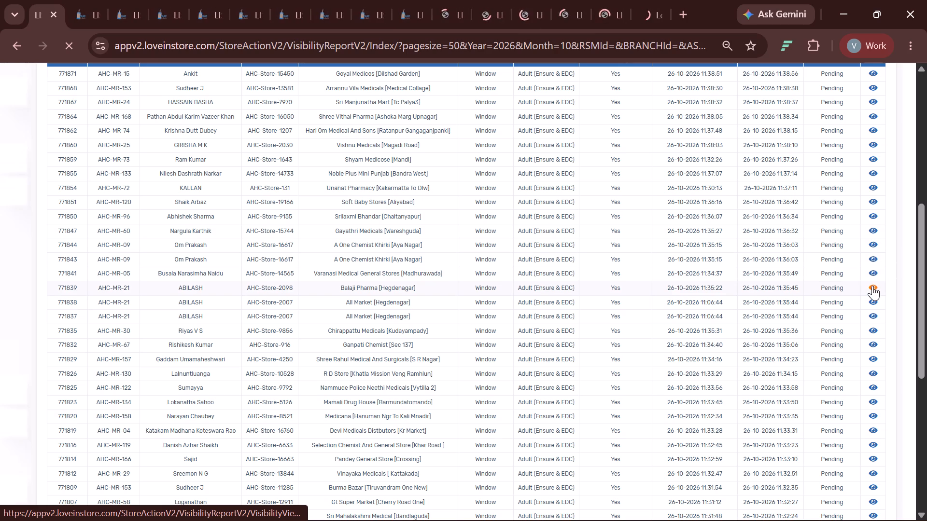
left_click(872, 286, "ctrl")
left_click(873, 301, "ctrl")
left_click(872, 320, "ctrl")
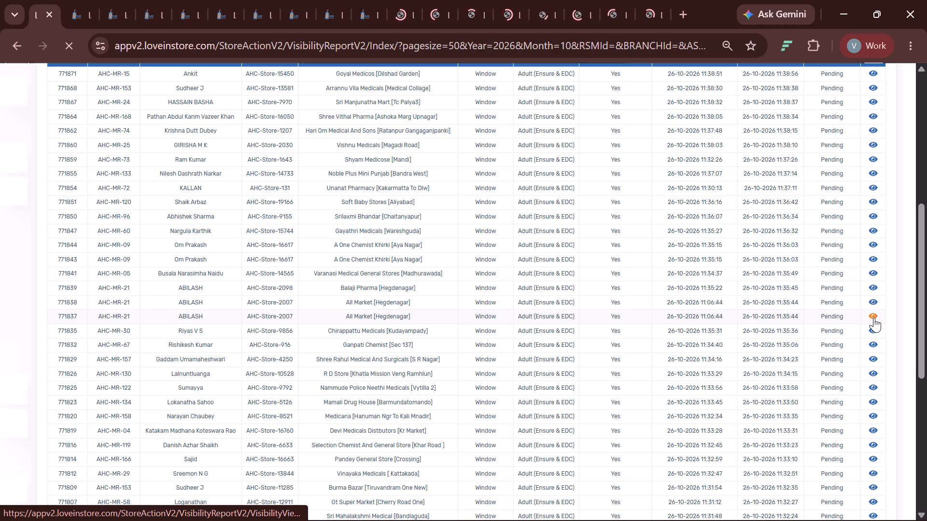
left_click(874, 316, "ctrl")
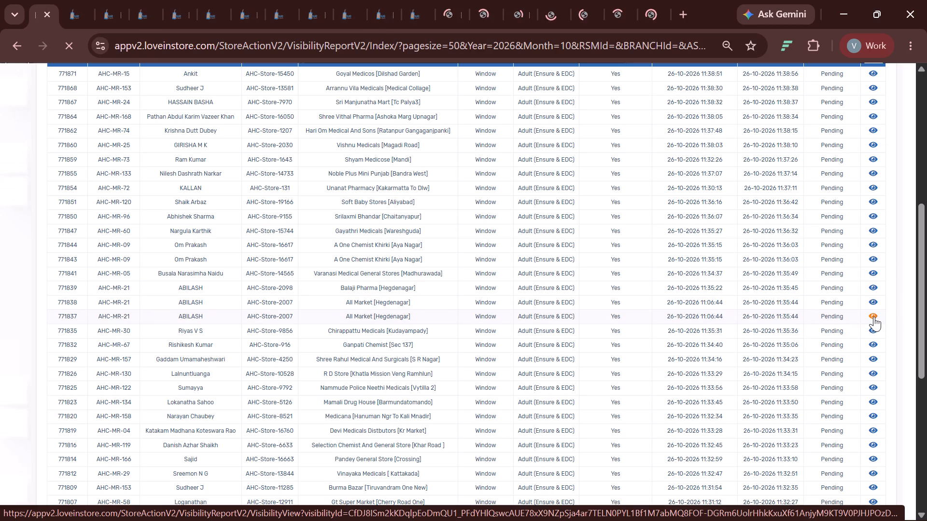
left_click(876, 328, "ctrl")
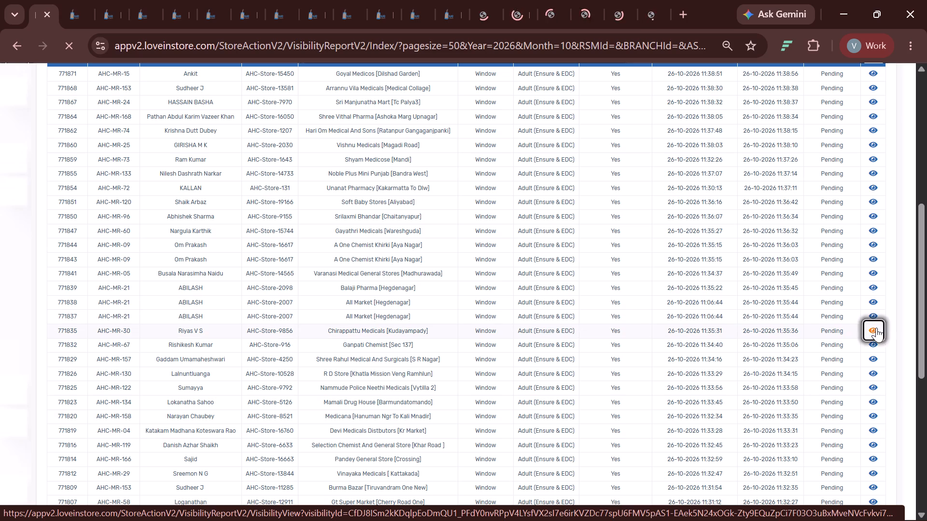
left_click(873, 343, "ctrl")
left_click(873, 356, "ctrl")
left_click(873, 370, "ctrl")
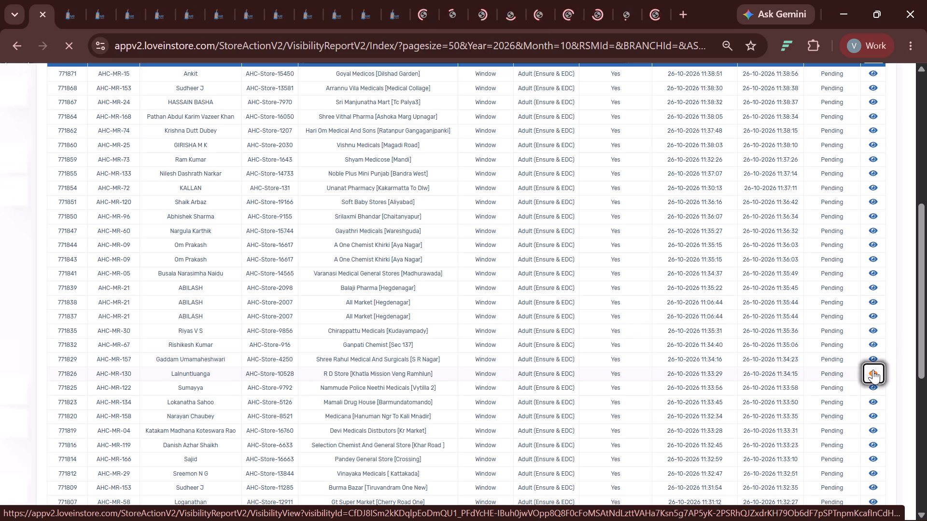
left_click(873, 379, "ctrl")
left_click(875, 389, "ctrl")
left_click(874, 399, "ctrl")
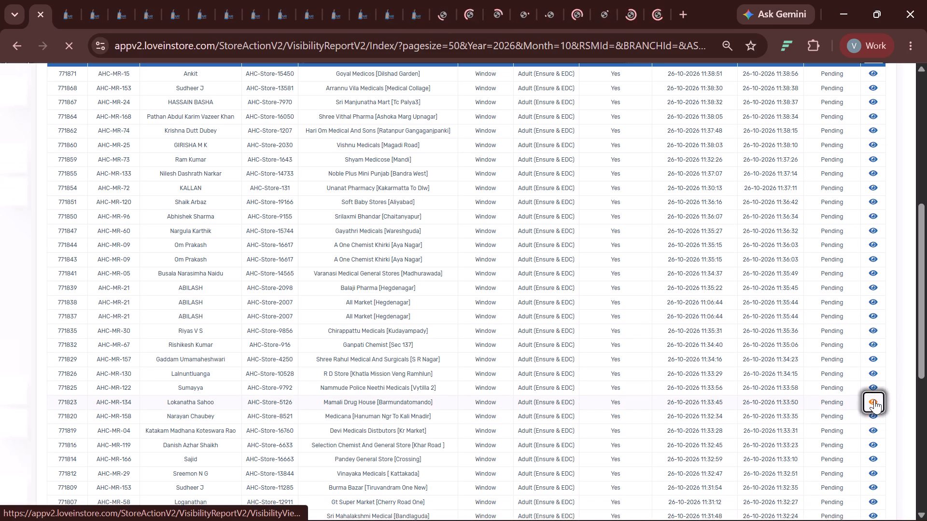
Open each pending visit from 771820 down to 771806 in its own tab, and highlight the audit status of 771806 as a marker.
left_click(873, 415, "ctrl")
left_click(871, 435, "ctrl")
left_click(874, 434, "ctrl")
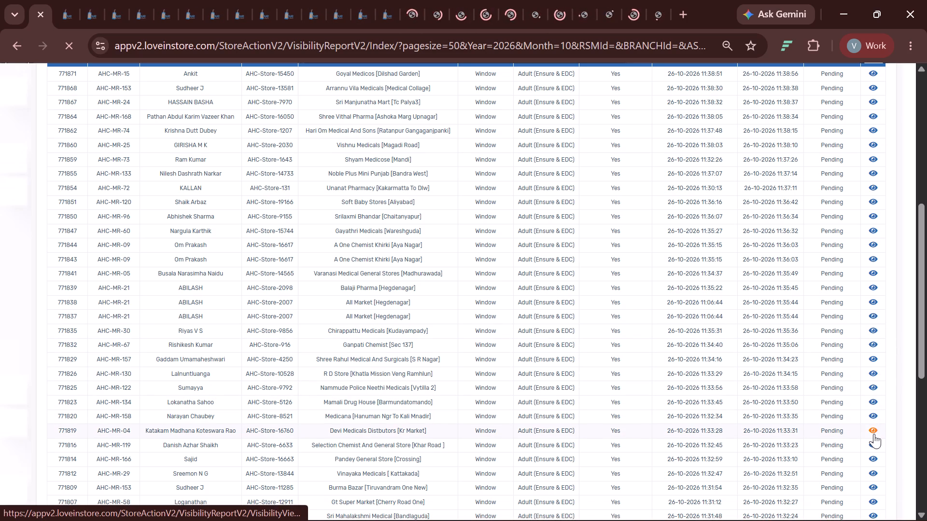
left_click(874, 445, "ctrl")
left_click(874, 458, "ctrl")
left_click(874, 468, "ctrl")
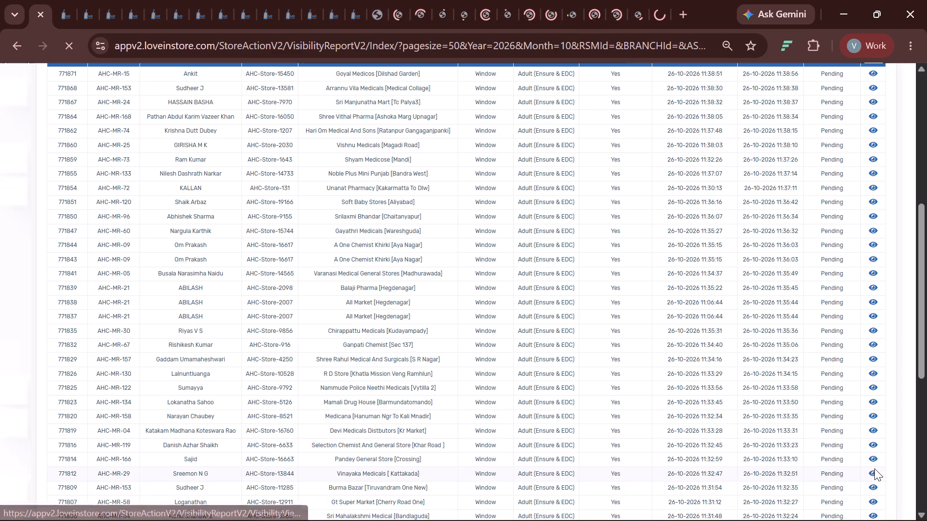
left_click(873, 473, "ctrl")
left_click(872, 483, "ctrl")
left_click(871, 498, "ctrl")
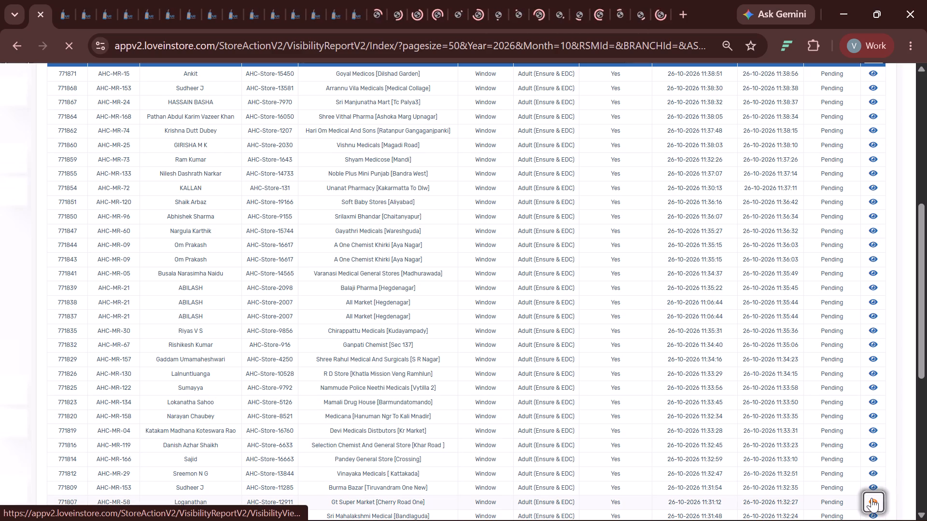
left_click(871, 512, "ctrl")
double_click(827, 512, "ctrl")
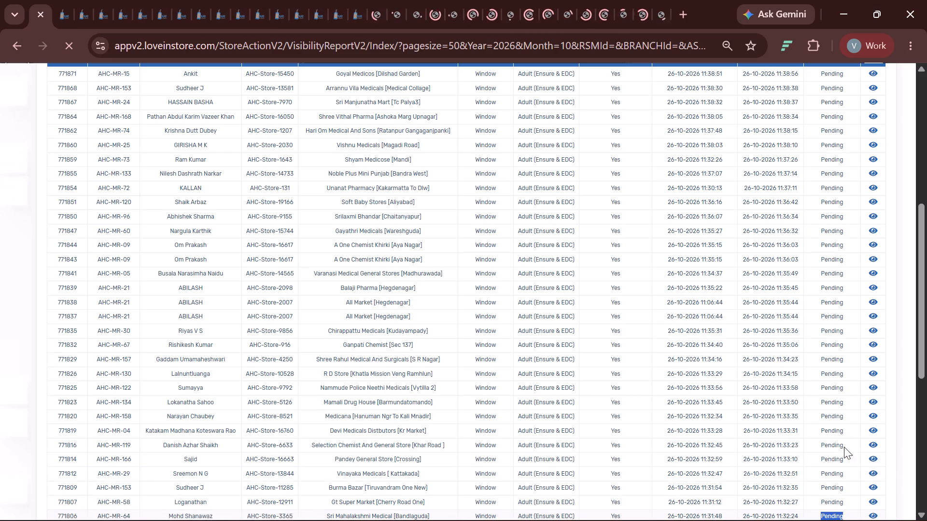
Open each pending visit from 771803 down to 771795 in its own tab.
scroll(843, 414, "down", 5, "ctrl")
scroll(853, 284, "down", 5)
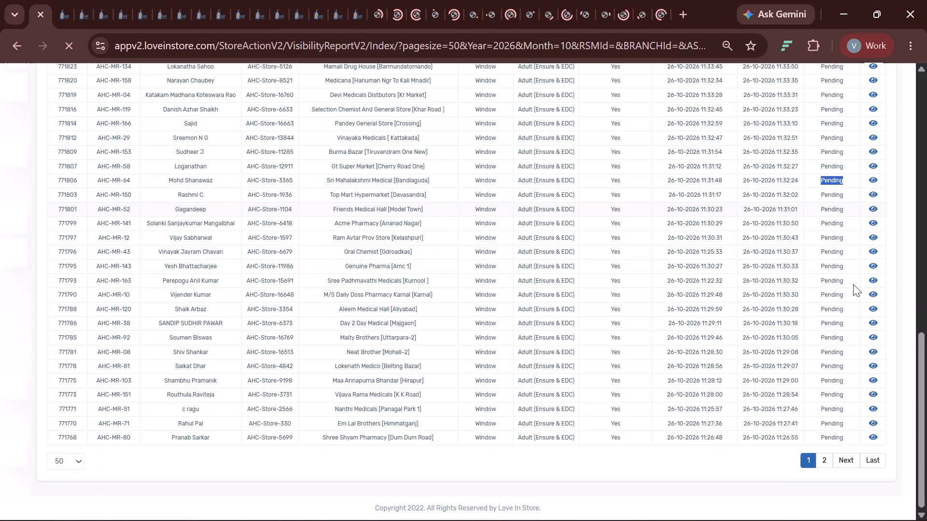
left_click(876, 193, "ctrl")
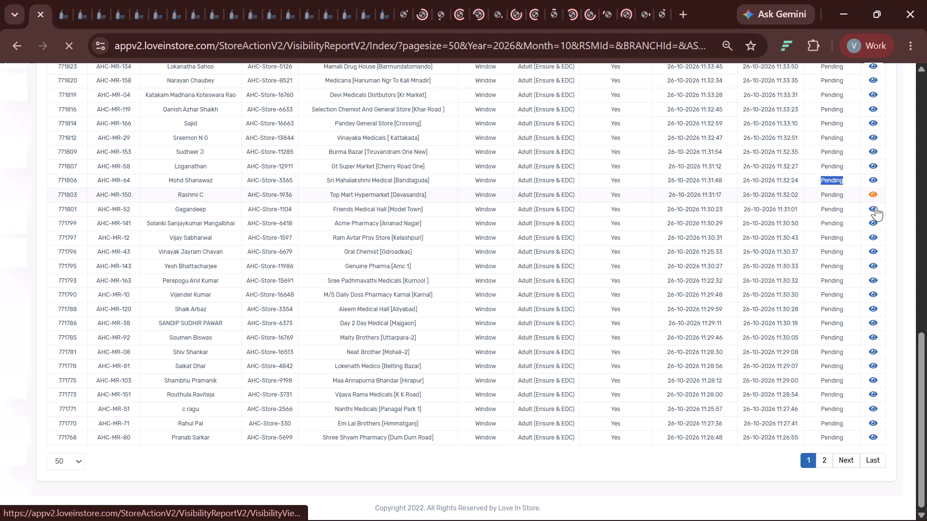
left_click(876, 211, "ctrl")
left_click(875, 222, "ctrl")
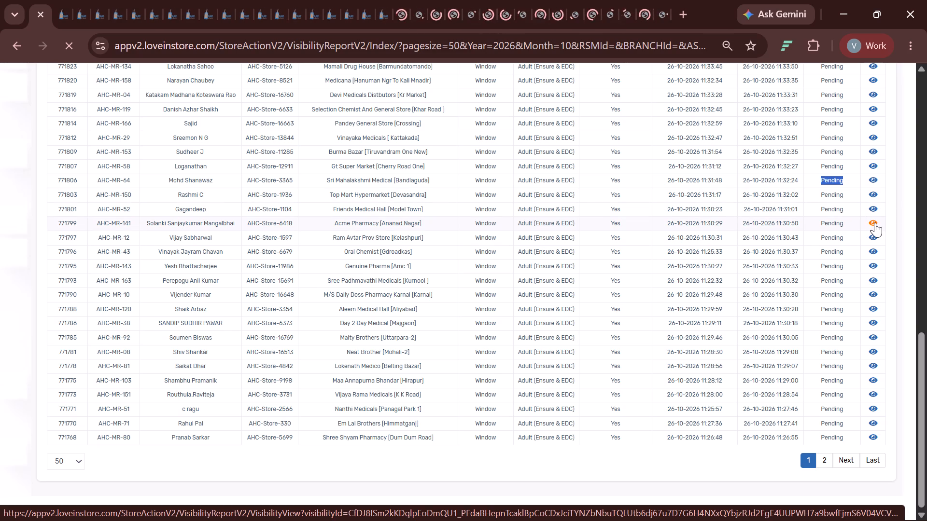
left_click(873, 242, "ctrl")
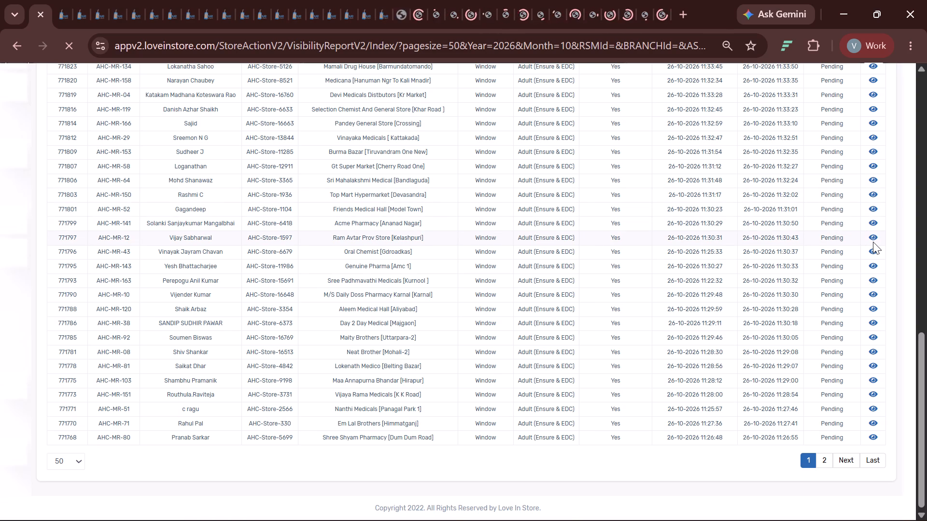
left_click(873, 240, "ctrl")
left_click(873, 252, "ctrl")
left_click(873, 268, "ctrl")
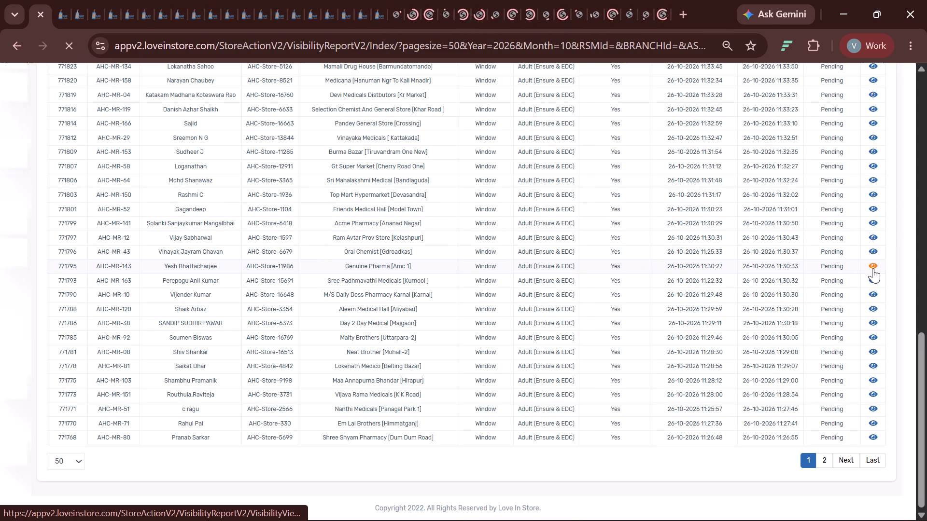
Open each pending visit from 771793 down to 771785 in its own tab, and return to the visit list.
left_click(873, 279, "ctrl")
left_click(873, 295, "ctrl")
left_click(873, 306, "ctrl")
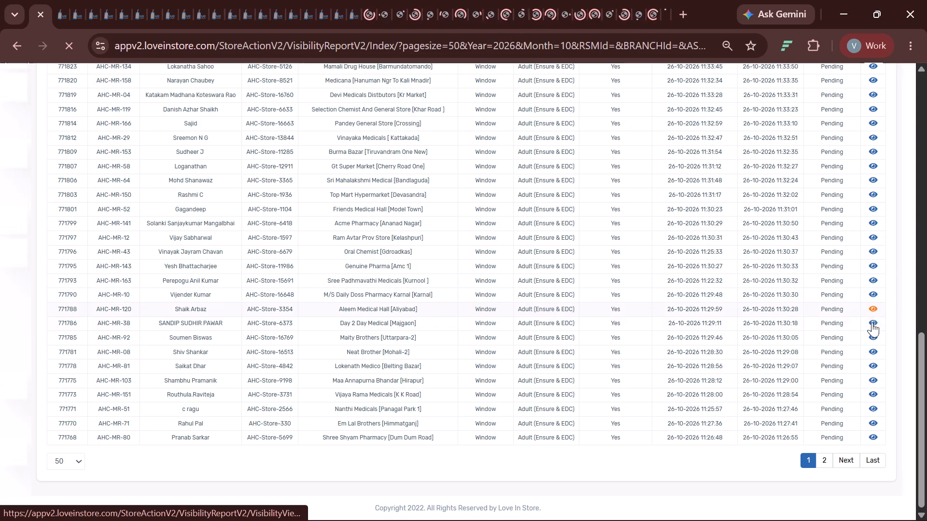
left_click(872, 326, "ctrl")
left_click(872, 342, "ctrl")
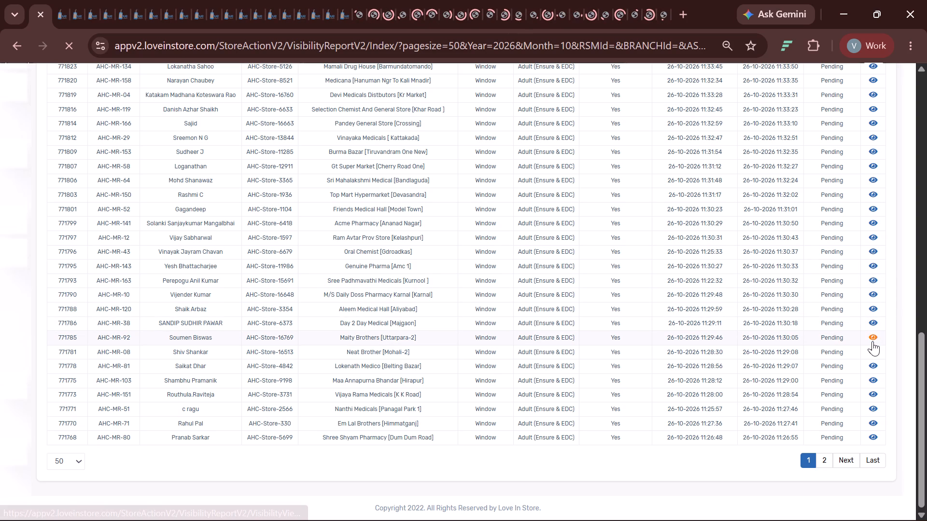
left_click(872, 341, "ctrl")
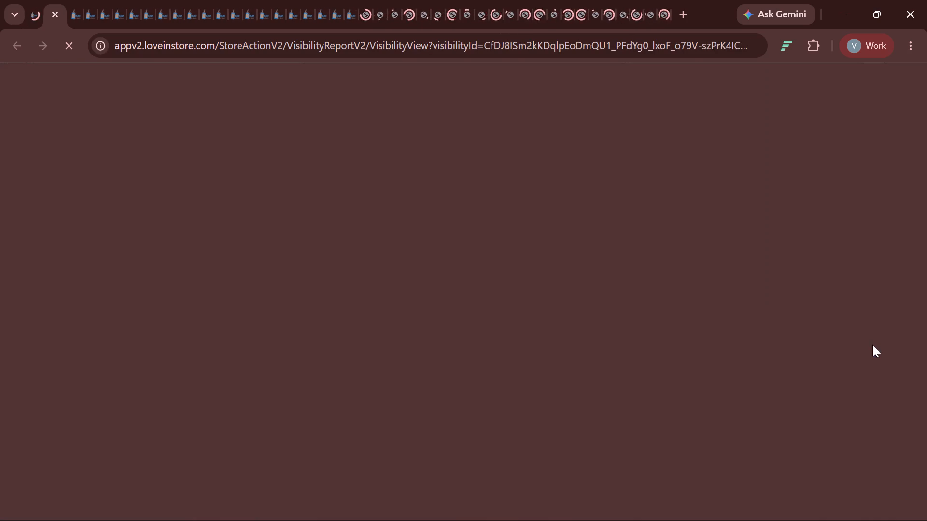
key("ctrl+1")
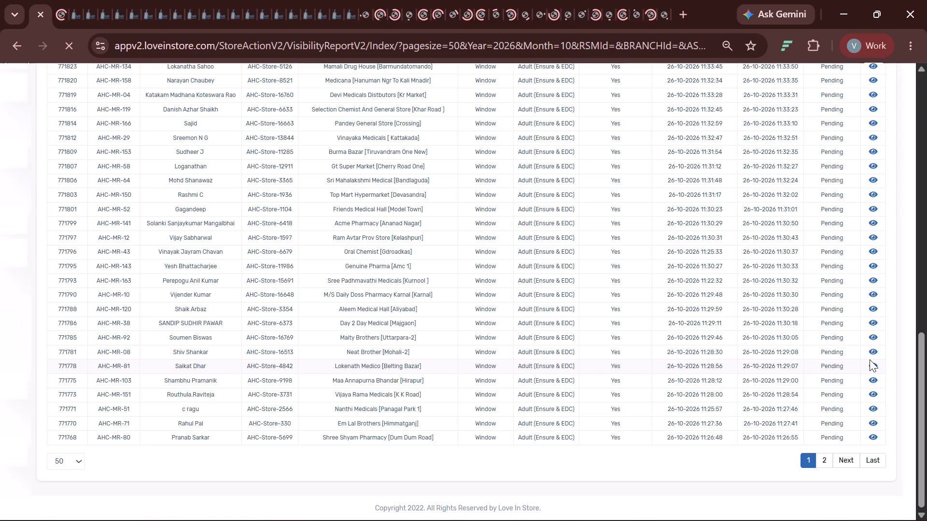
Open each pending visit from 771781 down to 771770 in its own tab.
left_click(872, 354, "ctrl")
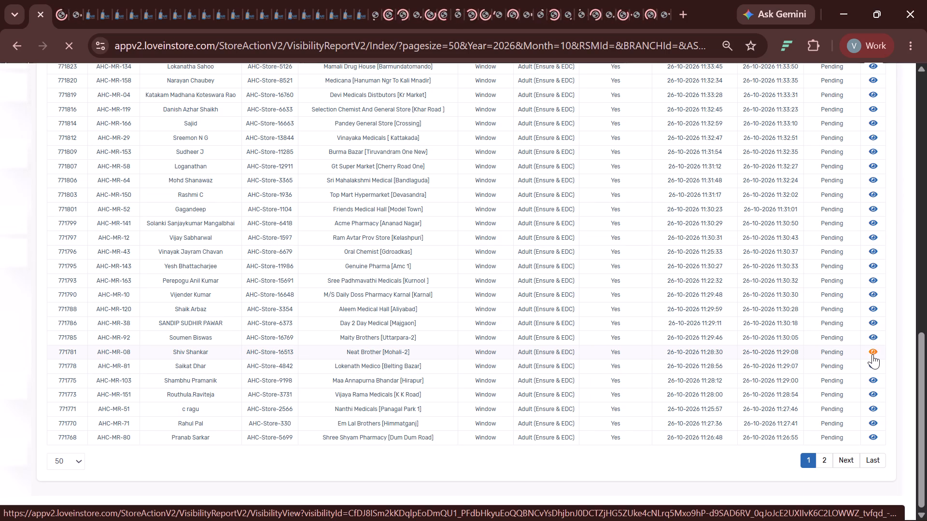
left_click(874, 364, "ctrl")
left_click(874, 385, "ctrl")
left_click(874, 382, "ctrl")
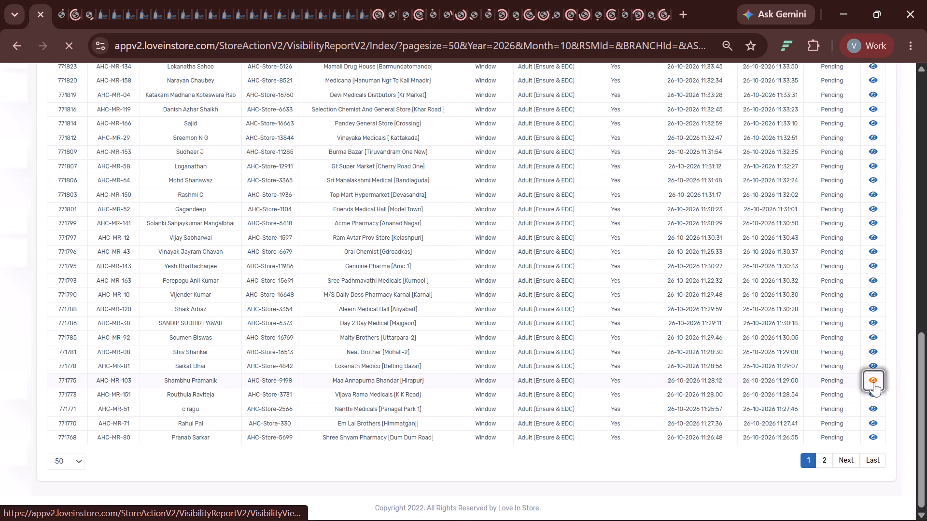
left_click(874, 392, "ctrl")
left_click(874, 408, "ctrl")
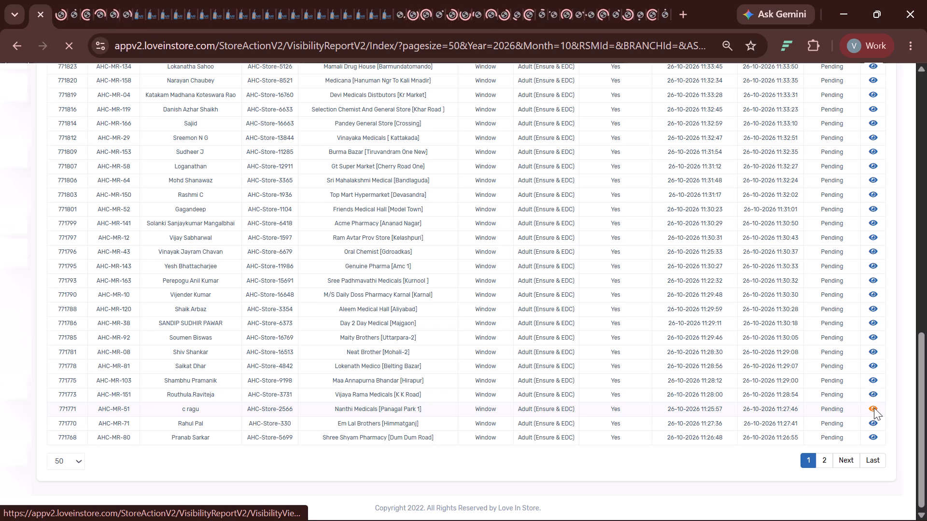
left_click(874, 425, "ctrl")
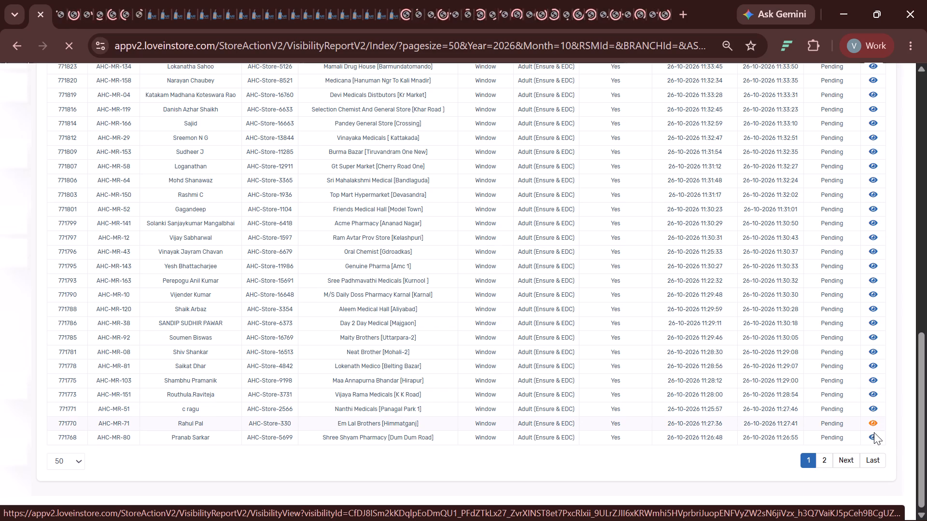
key("ctrl+Tab")
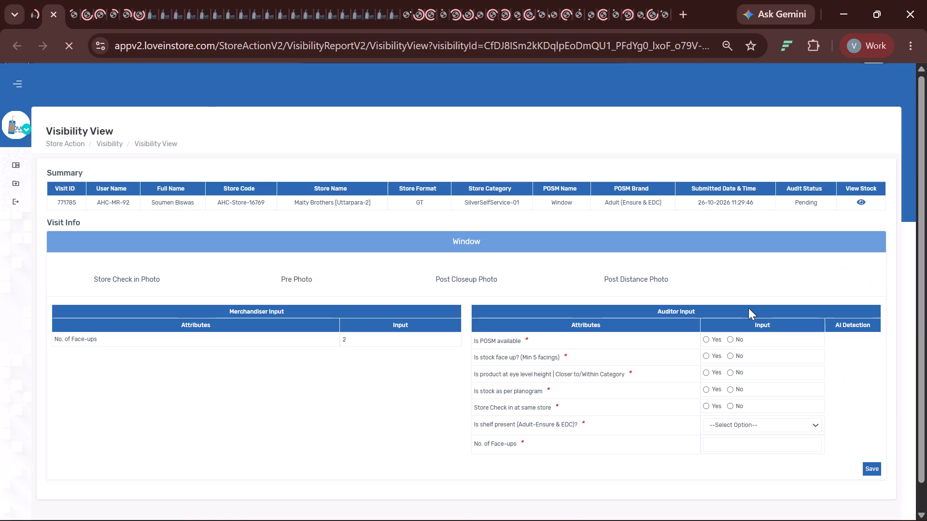
key("ctrl+r")
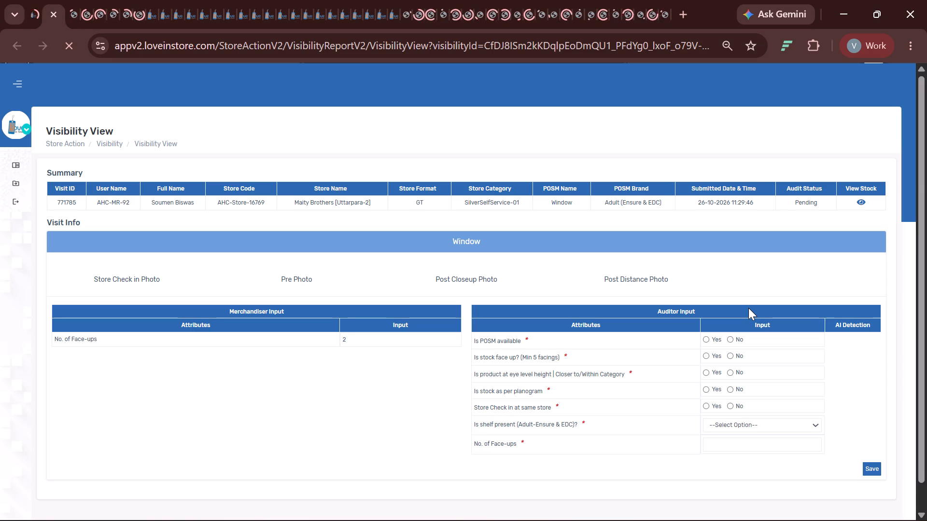
key("ctrl+Tab")
key("ctrl+Tab")
key("ctrl+Tab")
key("ctrl+Tab")
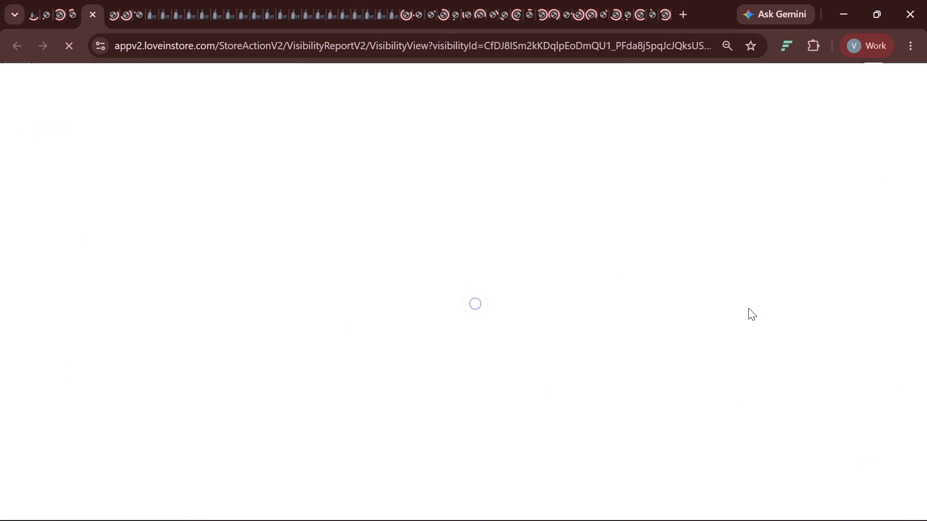
key("ctrl+Tab")
key("ctrl+Tab")
key("ctrl+Tab")
key("ctrl+Tab")
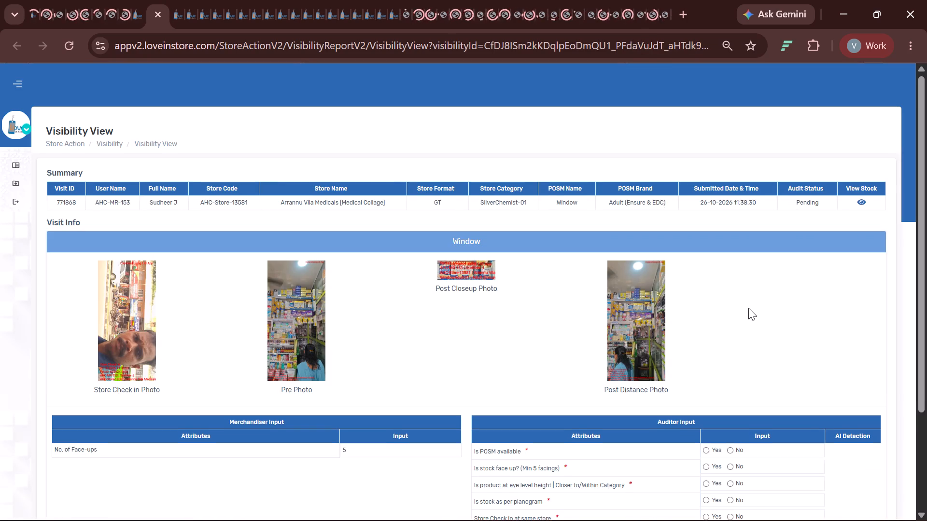
key("ctrl+shift+Tab")
key("ctrl+shift+Tab")
key("ctrl+Tab")
Save the audit of visit 771871 with eye level No, all other checks Yes, shelf present Yes (Silver & Gold) and 5 face-ups.
scroll(748, 308, "down", 2)
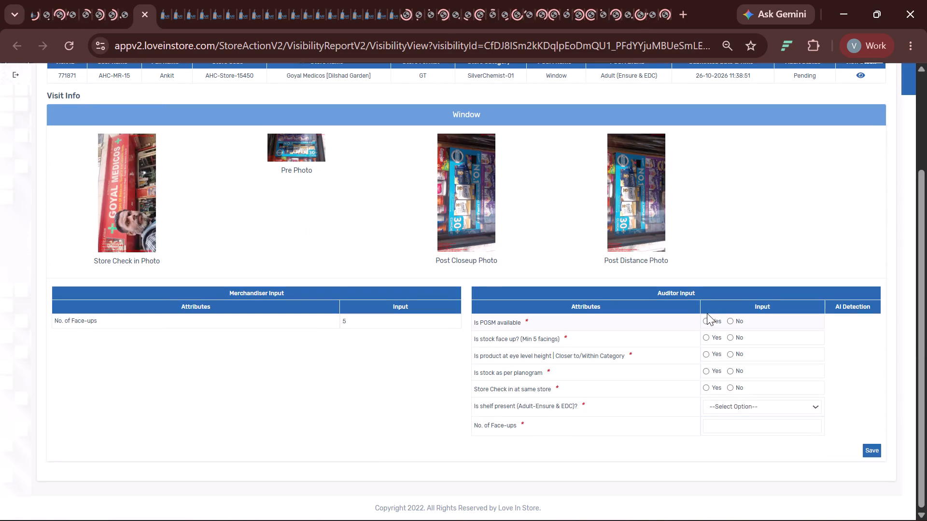
left_click(707, 319)
key("Tab")
key("space")
key("Tab")
key("Right")
key("Tab")
key("space")
key("Tab")
key("space")
key("Tab")
key("Right")
key("Tab")
key("5")
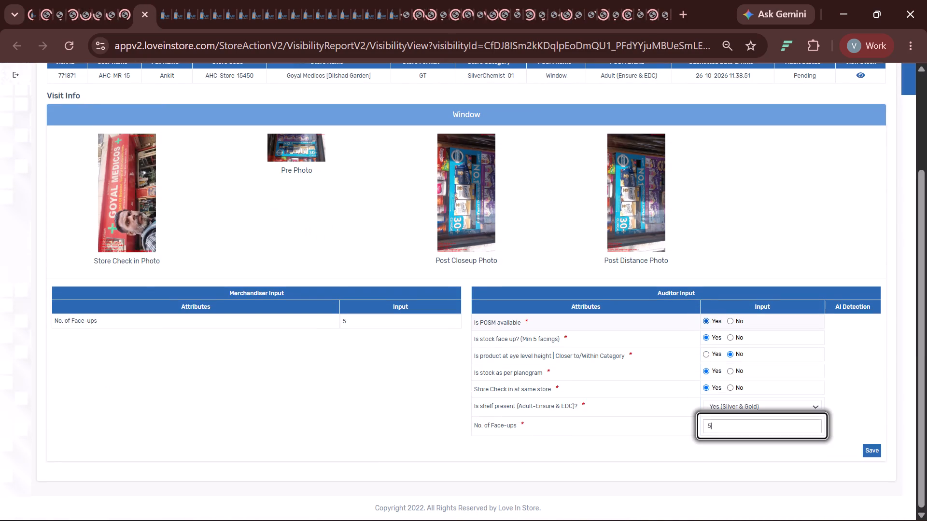
key("Tab")
key("space")
Save the audit of visit 771868 with POSM available and eye level No, other checks Yes, shelf present Yes (Silver & Gold) and 5 face-ups.
key("ctrl+Tab")
scroll(707, 319, "down", 4)
left_click(707, 319)
key("Right")
key("Tab")
key("space")
key("Tab")
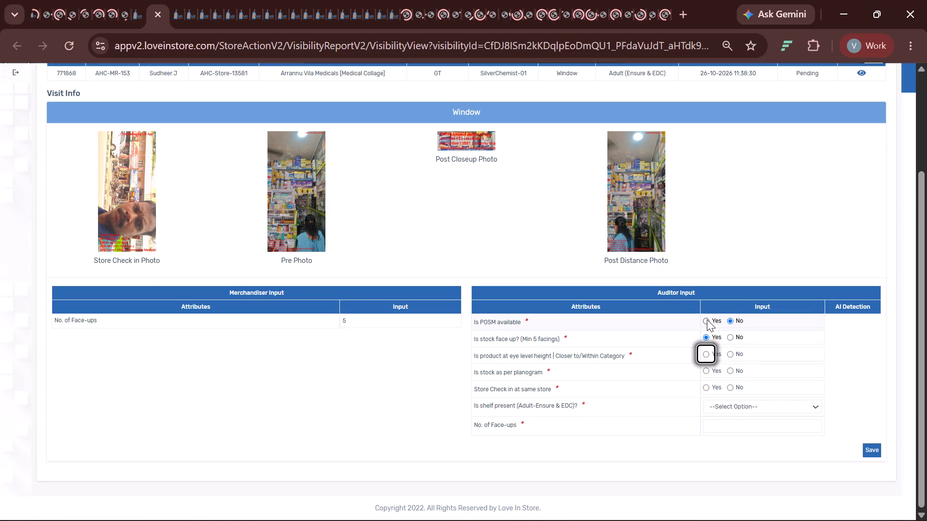
key("Right")
key("Tab")
key("space")
key("Tab")
key("Tab")
key("Right")
key("shift+Tab")
key("space")
key("Tab")
key("Tab")
key("5")
key("Tab")
key("space")
Save the audit of visit 771867 with all five checks Yes, shelf present Yes (Silver & Gold) and 7 face-ups.
key("ctrl+Tab")
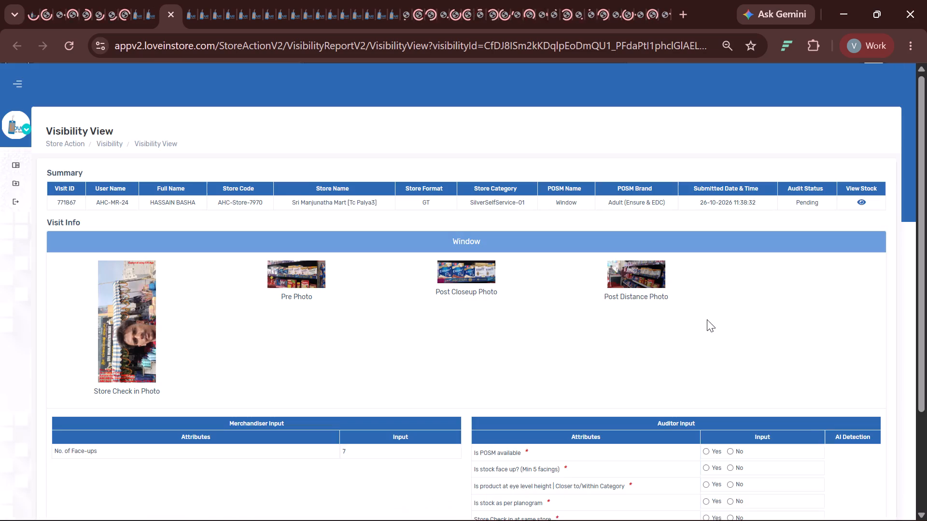
scroll(707, 319, "down", 2)
key("Tab")
key("space")
key("Tab")
scroll(707, 319, "down", 2)
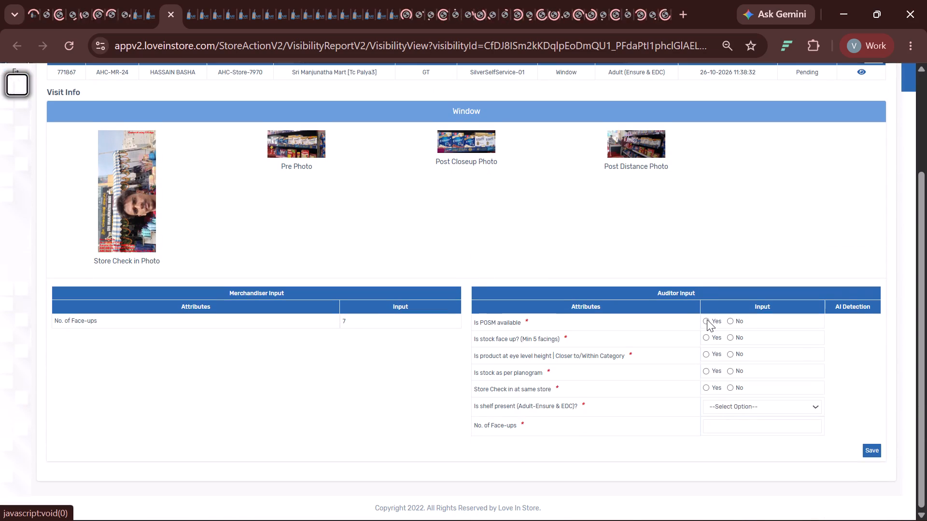
double_click(707, 319)
key("Tab")
key("space")
key("Tab")
key("space")
key("Tab")
key("space")
key("space")
key("Tab")
key("space")
key("Tab")
key("Right")
key("Tab")
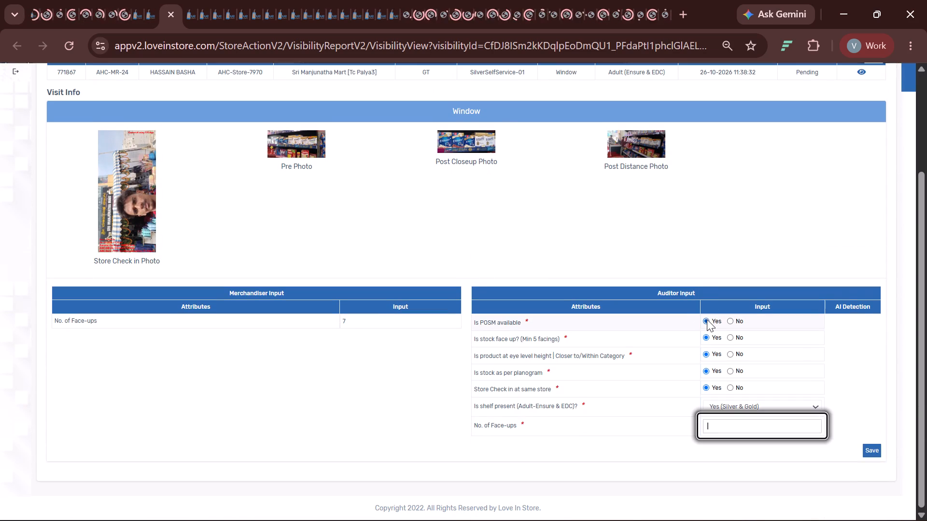
key("7")
key("Tab")
key("space")
Save the audit of visit 771864 with stock face up and eye level No, other checks Yes, shelf present Yes (Silver & Gold) and 4 face-ups.
key("ctrl+Tab")
scroll(707, 319, "down", 2)
left_click(707, 319)
key("Tab")
key("Right")
key("Tab")
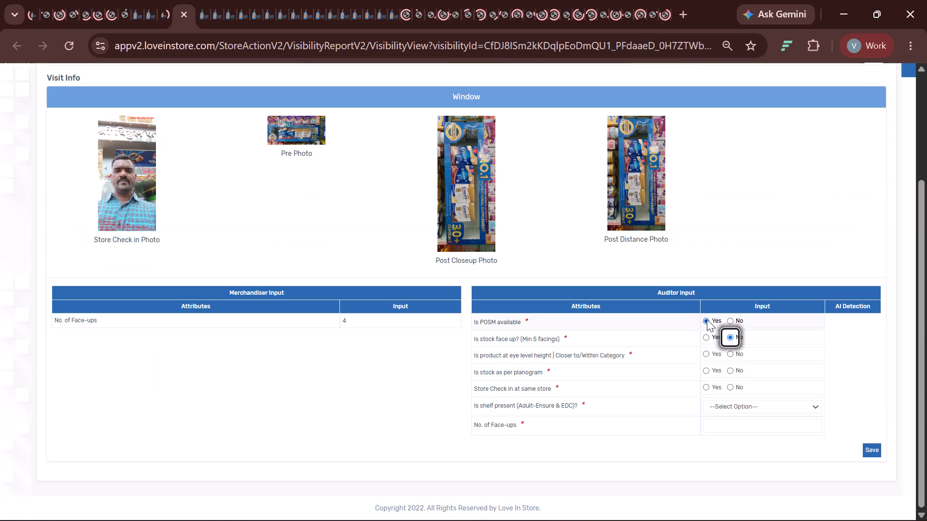
key("Tab")
key("space")
key("Tab")
key("shift+Tab")
key("Right")
key("Tab")
key("space")
key("shift+Tab")
key("shift+Right")
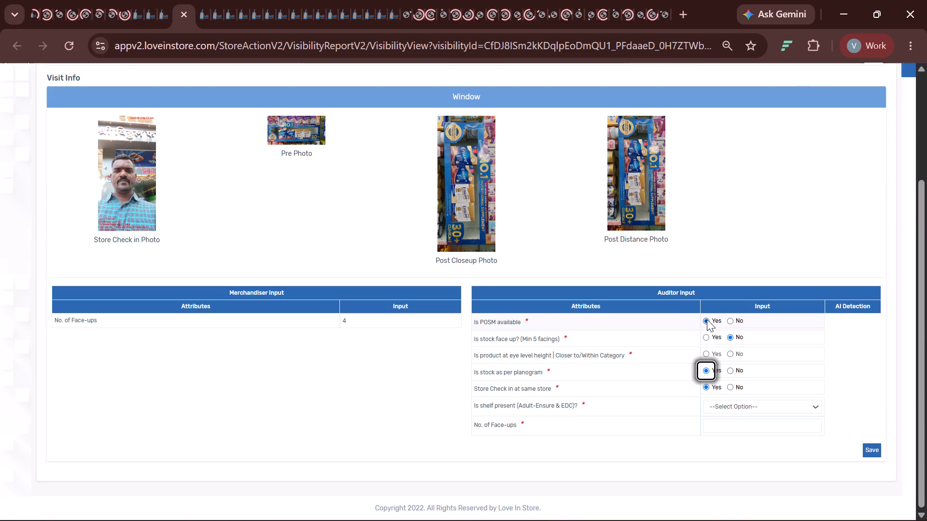
key("shift+Tab")
key("Right")
key("Tab")
key("Tab")
key("Tab")
key("Right")
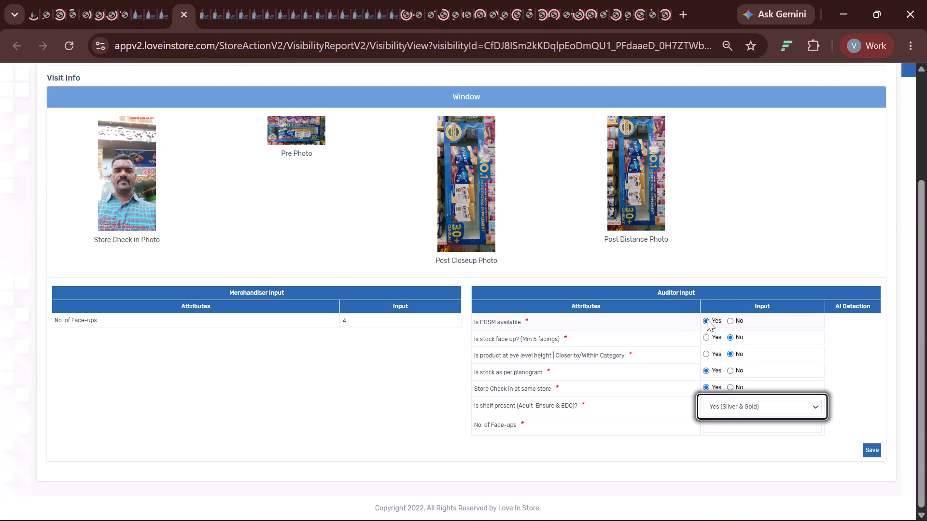
key("Tab")
key("4")
key("Tab")
key("space")
Save the audit of visit 771862 with eye level No, all other checks Yes, shelf present Yes (Silver & Gold) and 5 face-ups.
key("ctrl+Tab")
scroll(707, 319, "down", 2)
left_click(707, 319)
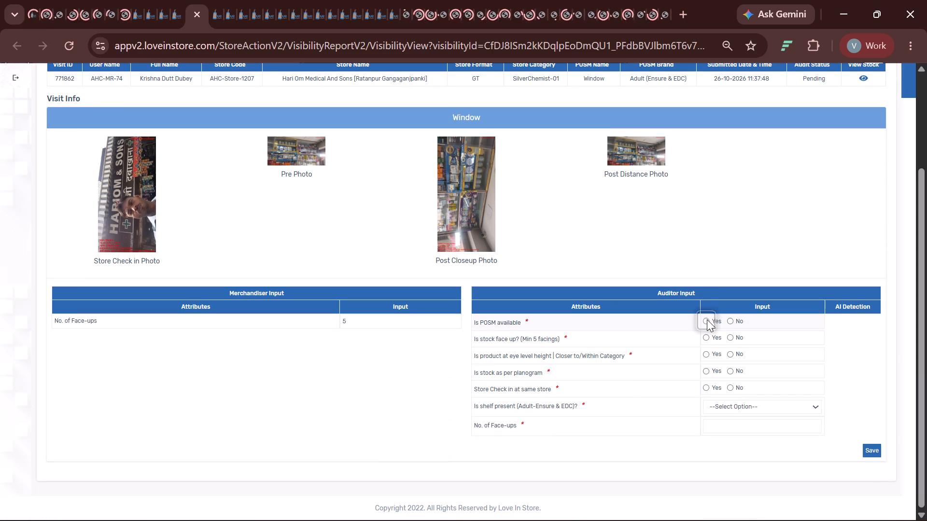
key("Tab")
key("space")
key("Tab")
key("Right")
key("Right")
key("Tab")
key("space")
key("Tab")
key("space")
key("Tab")
key("Right")
key("shift+Tab")
key("shift+Tab")
key("shift+Tab")
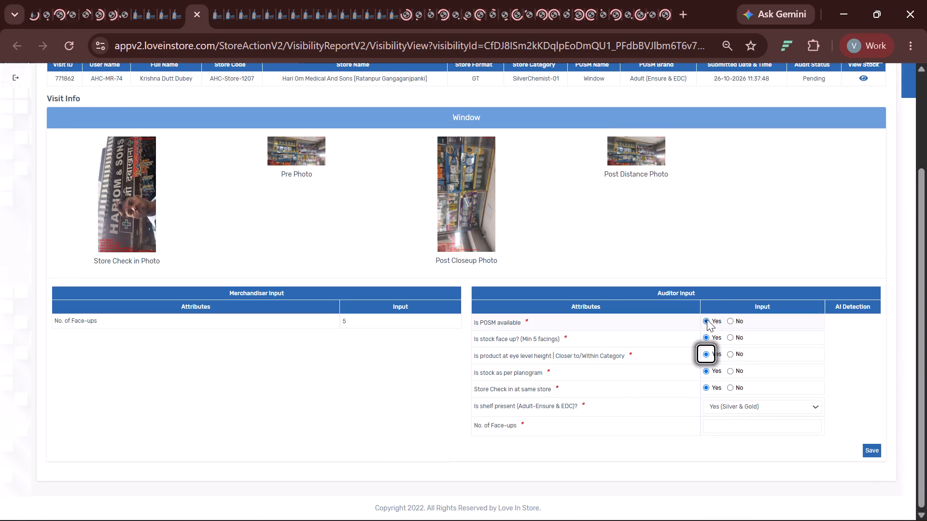
key("Right")
key("Tab")
key("Tab")
key("Tab")
key("Tab")
key("5")
key("Tab")
key("space")
Save the audit of visit 771860 with eye level No, all other checks Yes, shelf present Yes (Silver & Gold) and 6 face-ups.
key("ctrl+Tab")
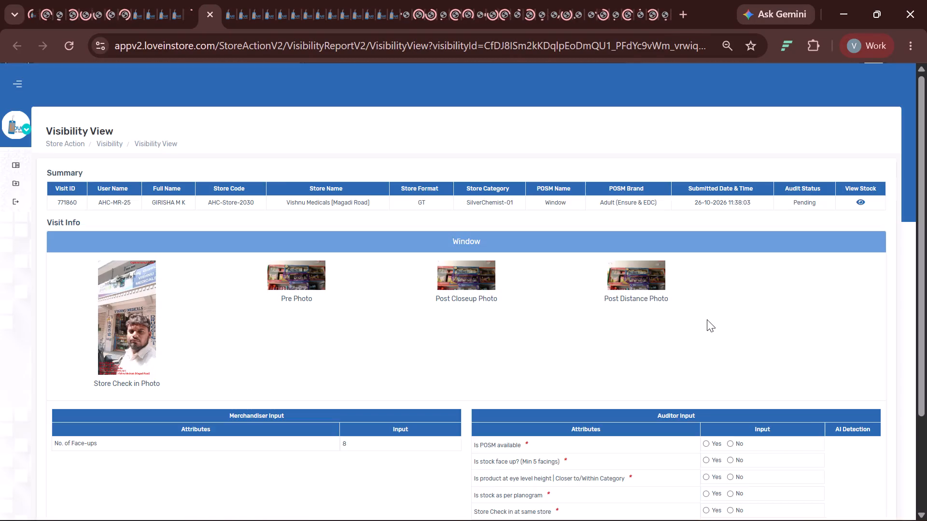
scroll(707, 319, "down", 2)
left_click(707, 319)
key("Tab")
key("space")
key("Tab")
key("Right")
key("Tab")
key("Tab")
key("shift+Tab")
key("space")
key("Tab")
key("space")
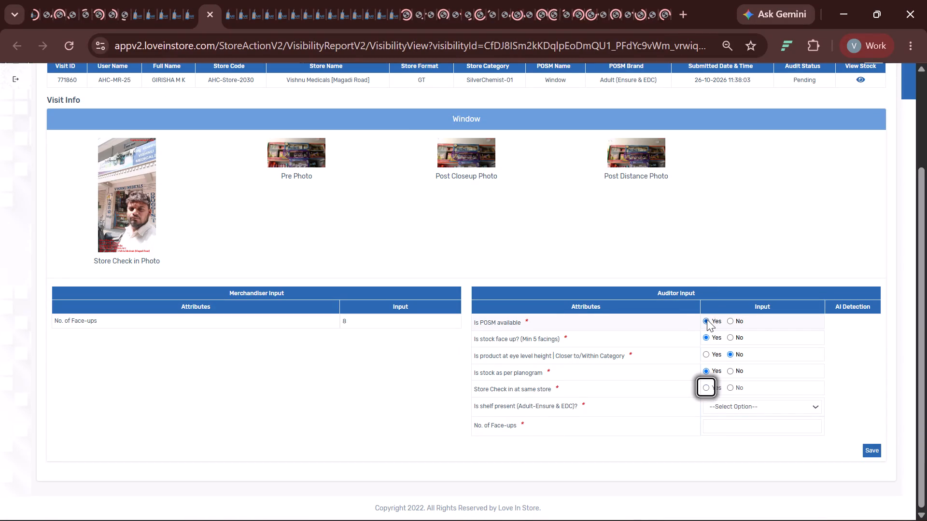
key("Tab")
key("Right")
key("Tab")
key("6")
key("Tab")
key("space")
key("ctrl+Tab")
key("ctrl+shift+Tab")
key("space")
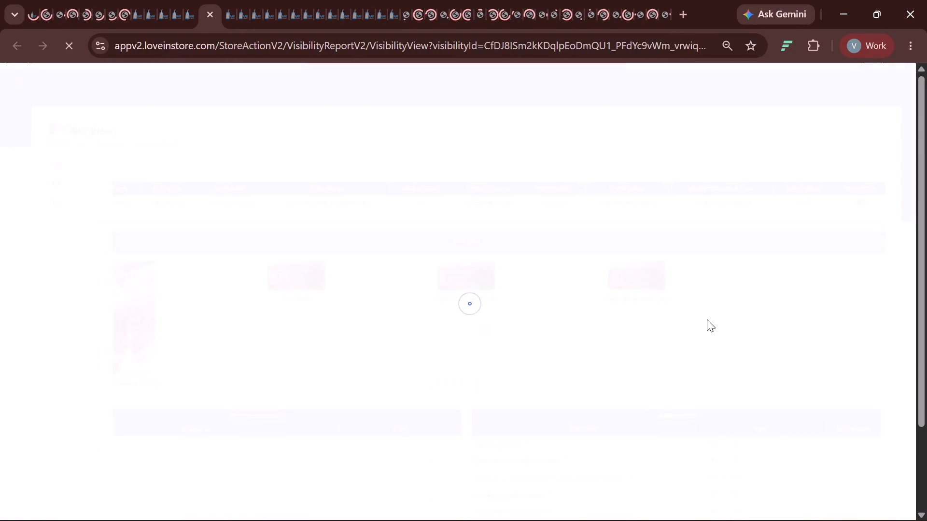
key("ctrl+Tab")
key("ctrl+shift+Tab")
Save the audit of visit 771859 with stock face up and eye level No, other checks Yes, shelf present Yes (Silver & Gold) and 3 face-ups.
key("ctrl+Tab")
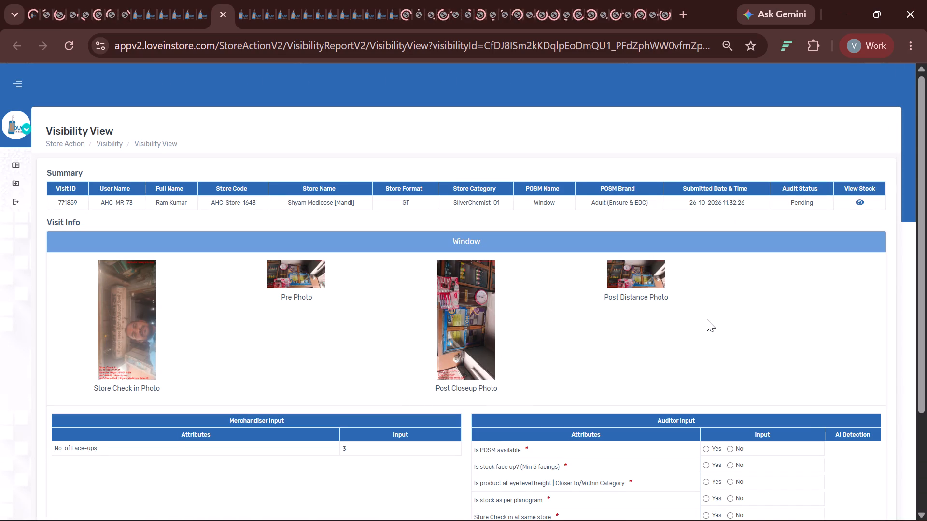
scroll(707, 319, "down", 2)
left_click(707, 319)
key("Tab")
key("Right")
key("Tab")
key("Right")
key("Tab")
key("Right")
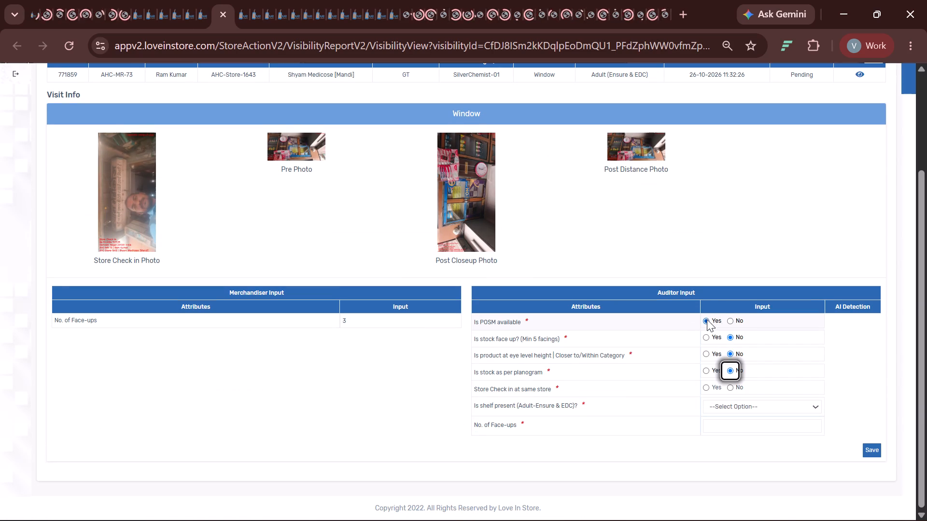
key("Right")
key("Tab")
key("Tab")
key("shift+Tab")
key("space")
key("Tab")
key("Right")
key("Tab")
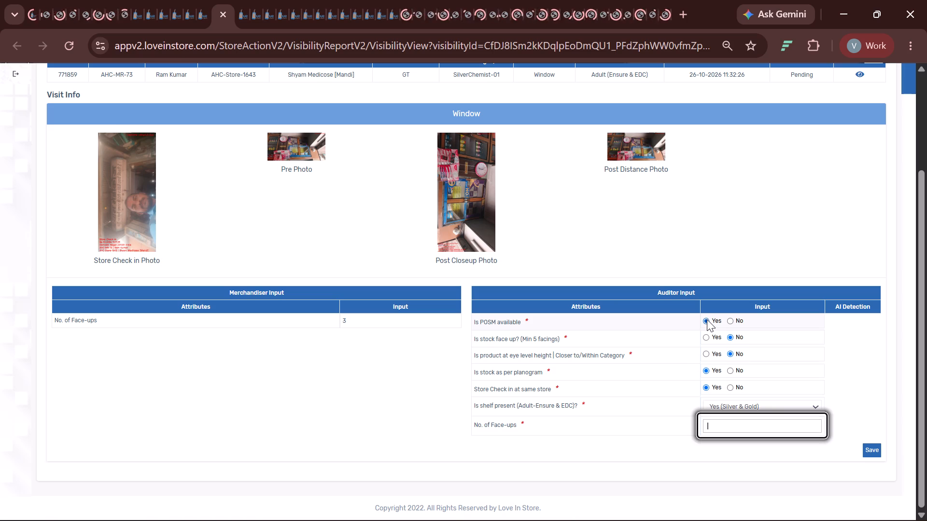
key("3")
key("Tab")
key("space")
Save the audit of visit 771855 with POSM available and eye level No, other checks Yes, a shelf presence option chosen and 9 face-ups.
key("ctrl+Tab")
scroll(707, 319, "down", 3)
left_click(707, 319)
key("Right")
key("Tab")
key("space")
key("Tab")
key("Right")
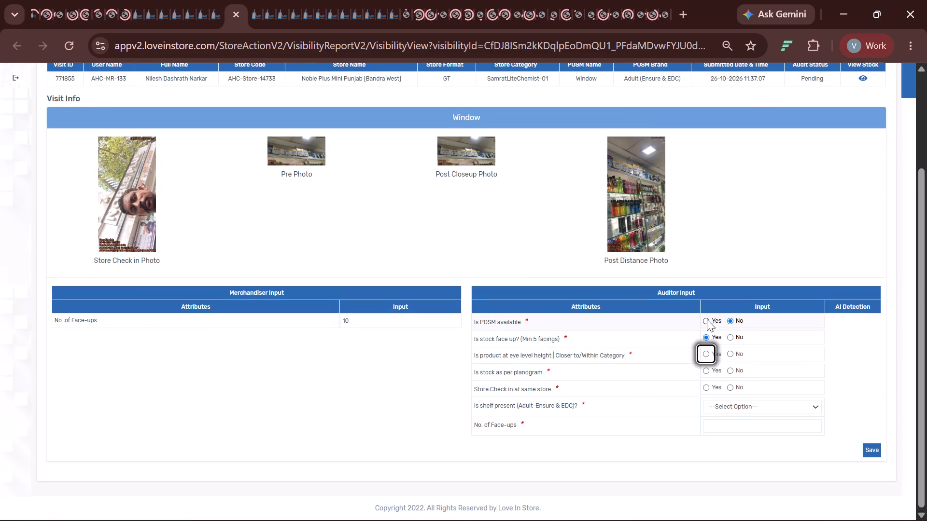
key("Tab")
key("space")
key("Tab")
key("Tab")
key("shift+Tab")
key("space")
key("Tab")
key("Right")
key("Right")
key("Right")
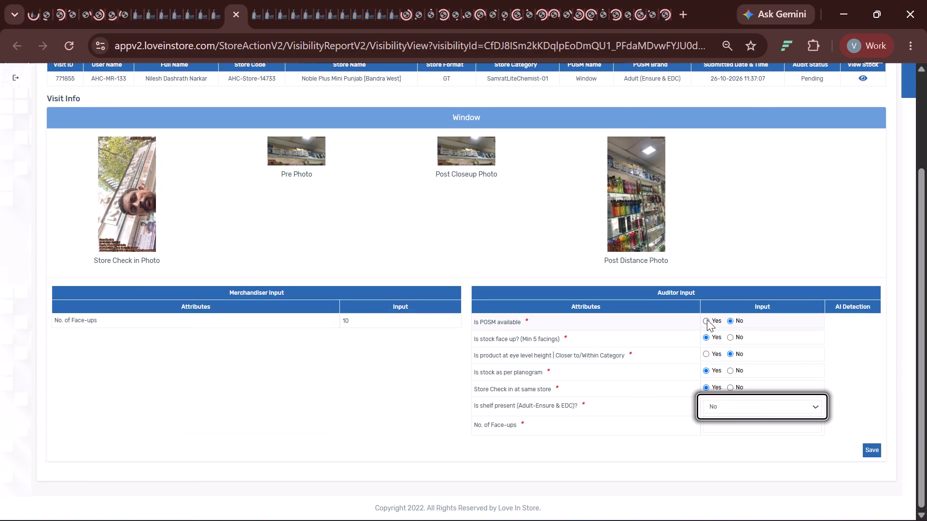
key("Right")
key("Tab")
key("9")
key("Tab")
key("space")
Save the audit of visit 771854 with stock face up and eye level No, other checks Yes, shelf present Yes (Silver & Gold) and 4 face-ups.
key("ctrl+Tab")
scroll(707, 319, "down", 2)
left_click(707, 319)
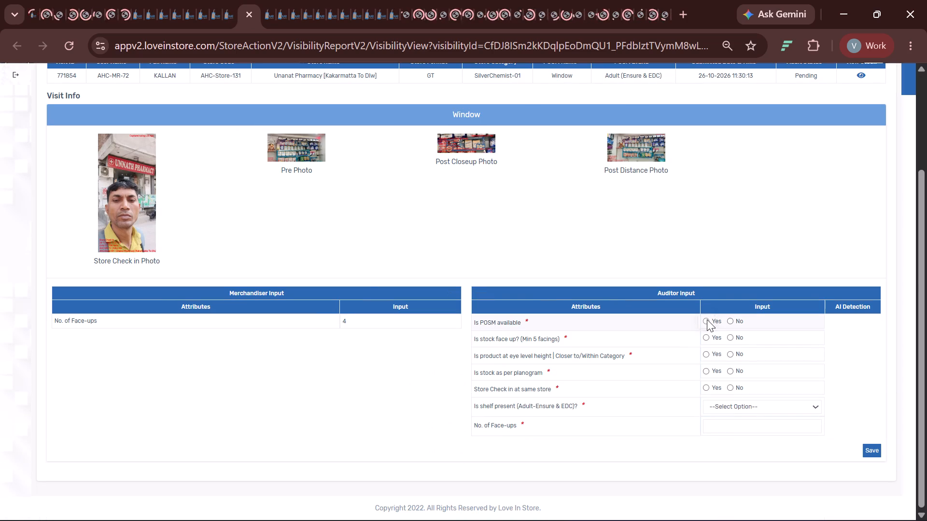
key("Tab")
key("space")
key("Tab")
key("Right")
key("Tab")
key("space")
key("Tab")
key("space")
key("Tab")
key("Right")
key("shift+Tab")
key("shift+Tab")
key("shift+Tab")
key("shift+Tab")
key("Right")
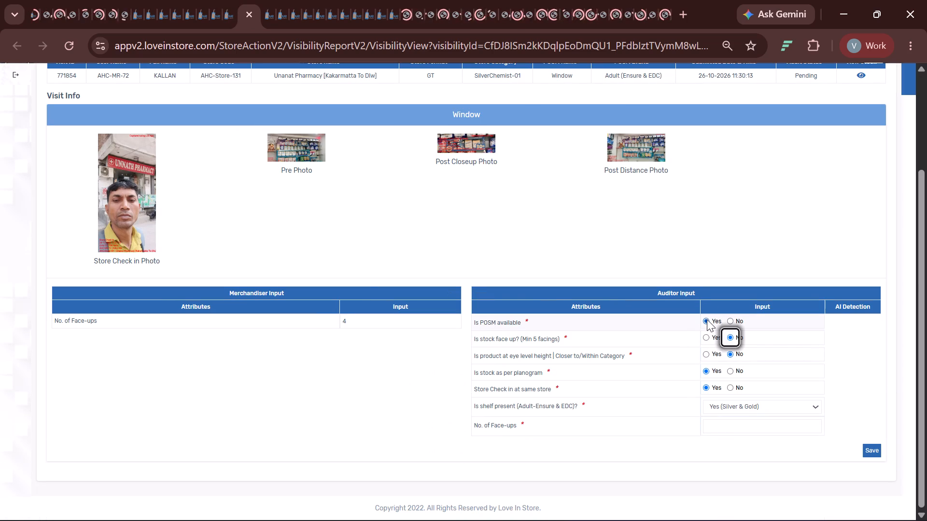
key("Tab")
key("Tab")
key("Tab")
key("Tab")
key("Right")
key("Left")
key("Tab")
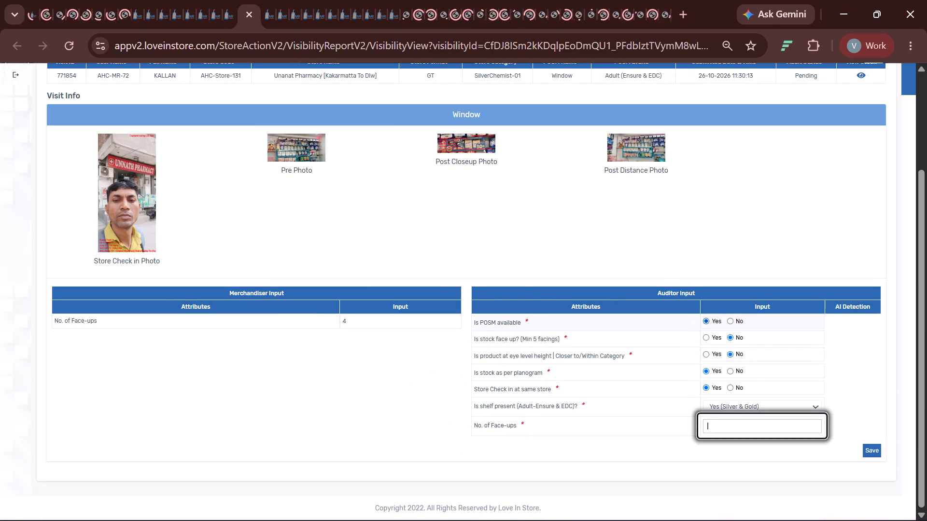
key("4")
key("Tab")
key("space")
Save the audit of visit 771851 with eye level No, all other checks Yes, shelf present Yes (Silver & Gold) and 5 face-ups.
key("ctrl+Tab")
scroll(707, 319, "down", 3)
left_click(707, 319)
key("Tab")
key("space")
key("Tab")
key("Right")
key("Tab")
key("space")
key("Tab")
key("space")
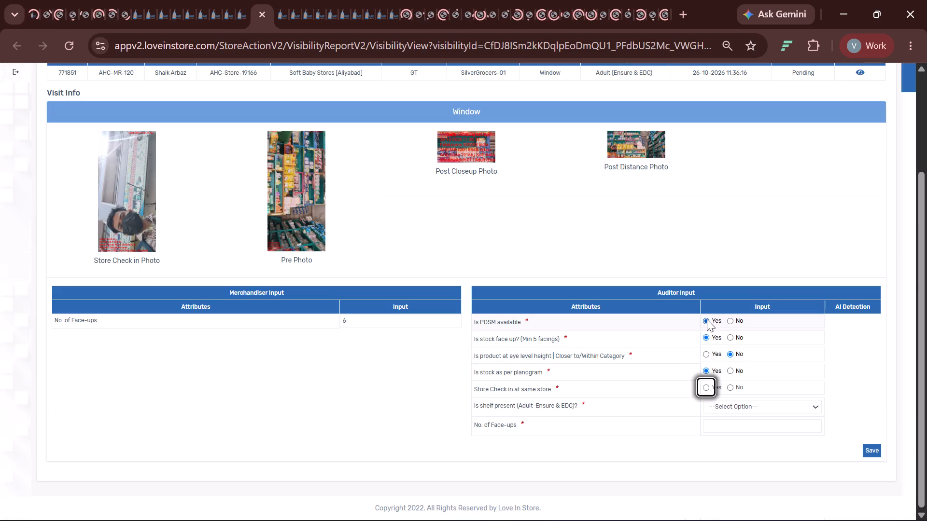
key("Tab")
key("Right")
key("Tab")
key("5")
key("Tab")
key("space")
Save the audit of visit 771850 with eye level No, all other checks Yes, shelf present Yes (Silver & Gold) and 6 face-ups.
key("ctrl+Tab")
scroll(707, 319, "down", 2)
left_click(707, 319)
key("Tab")
key("space")
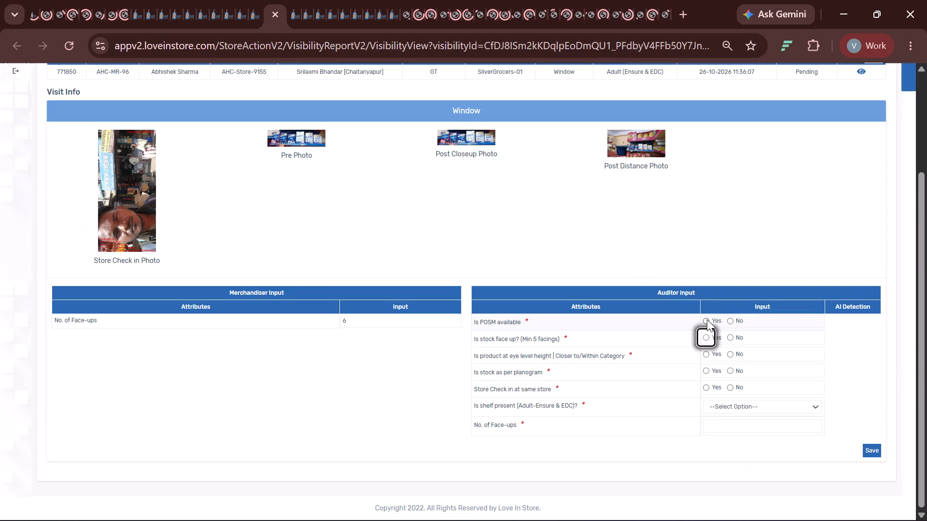
key("Tab")
key("Right")
key("Right")
key("Tab")
key("space")
key("Tab")
key("space")
key("Tab")
key("shift+Tab")
key("shift+Tab")
key("Right")
key("Right")
key("shift+Tab")
key("Right")
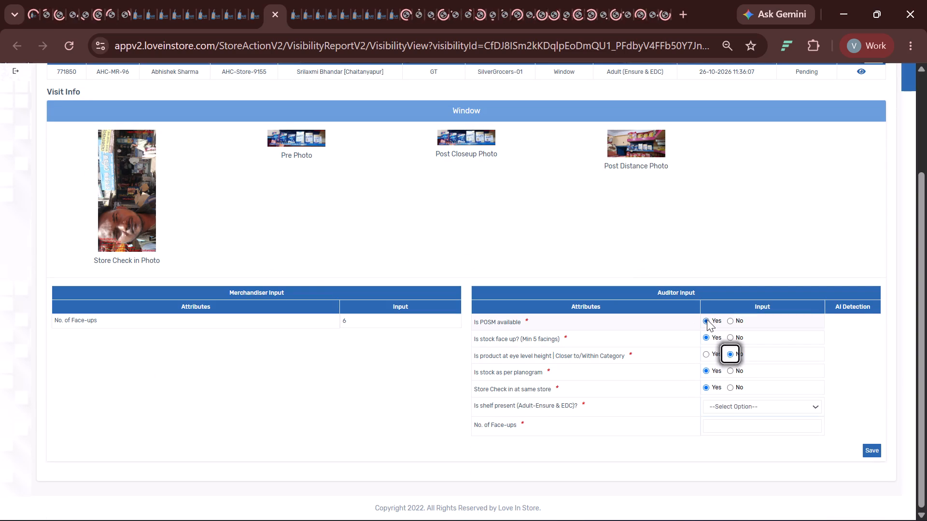
key("Tab")
key("Tab")
key("Tab")
key("Right")
key("Tab")
key("6")
key("Tab")
key("space")
key("ctrl+Tab")
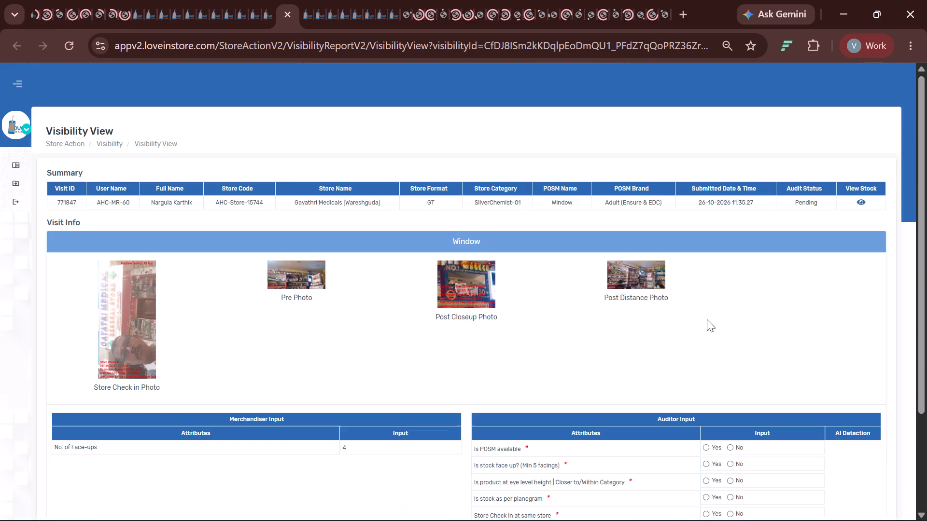
Save the audit of visit 771847 with stock face up and eye level No, other checks Yes, shelf present Yes (Silver & Gold) and 4 face-ups.
scroll(707, 319, "down", 2)
left_click(707, 319)
key("Tab")
key("Right")
key("Tab")
key("Right")
key("Tab")
key("space")
key("Tab")
key("space")
key("Tab")
key("Right")
key("Tab")
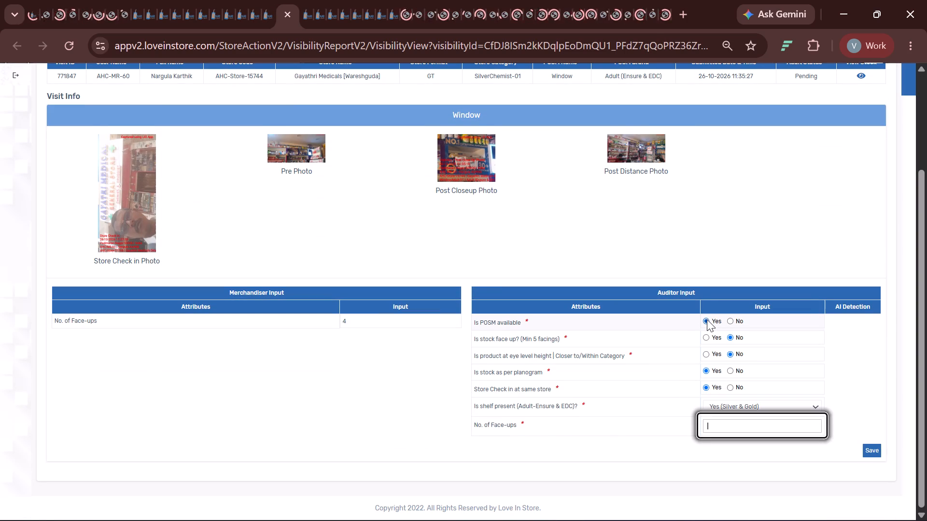
key("4")
key("Tab")
key("space")
Save the audit of visit 771844 with eye level No, all other checks Yes, the first shelf presence option and 5 face-ups.
key("ctrl+Tab")
scroll(707, 319, "down", 2)
key("Tab")
key("space")
key("Tab")
key("Right")
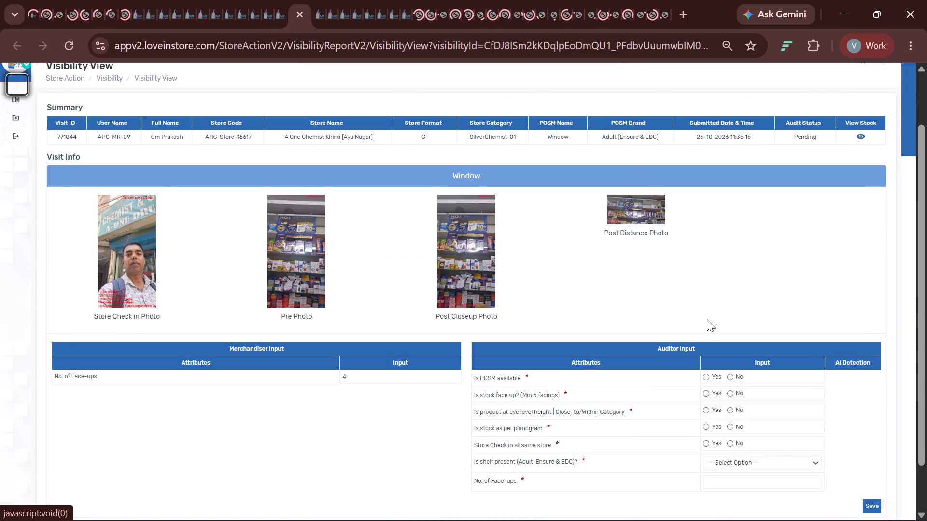
scroll(707, 319, "down", 2)
left_click(707, 319)
key("Tab")
key("space")
key("Tab")
key("Right")
key("Tab")
key("space")
key("Tab")
key("space")
key("shift+Tab")
key("shift+Tab")
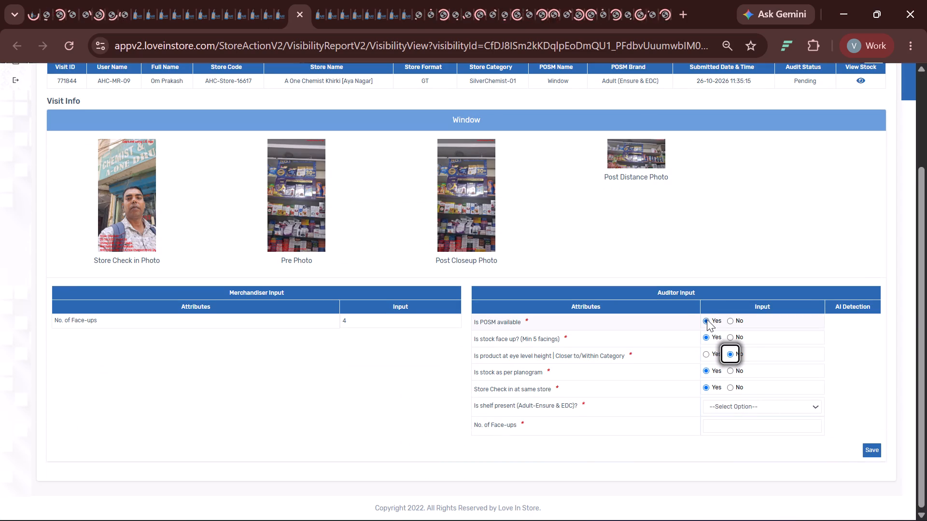
key("Tab")
key("space")
key("Tab")
key("space")
key("Tab")
key("Right")
key("Tab")
key("5")
key("Tab")
key("space")
Save the audit of visit 771843 with eye level No, all other checks Yes, shelf present Yes (Silver & Gold) and 5 face-ups.
key("ctrl+Tab")
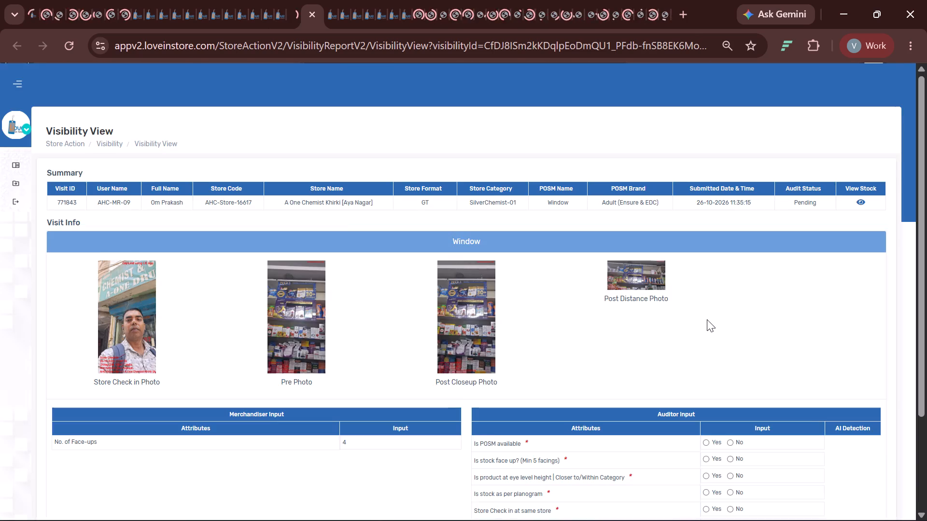
scroll(707, 319, "down", 2)
left_click(707, 319)
key("Tab")
key("space")
key("Tab")
key("Right")
key("Tab")
key("space")
key("Tab")
key("space")
key("Tab")
key("Right")
key("Tab")
key("5")
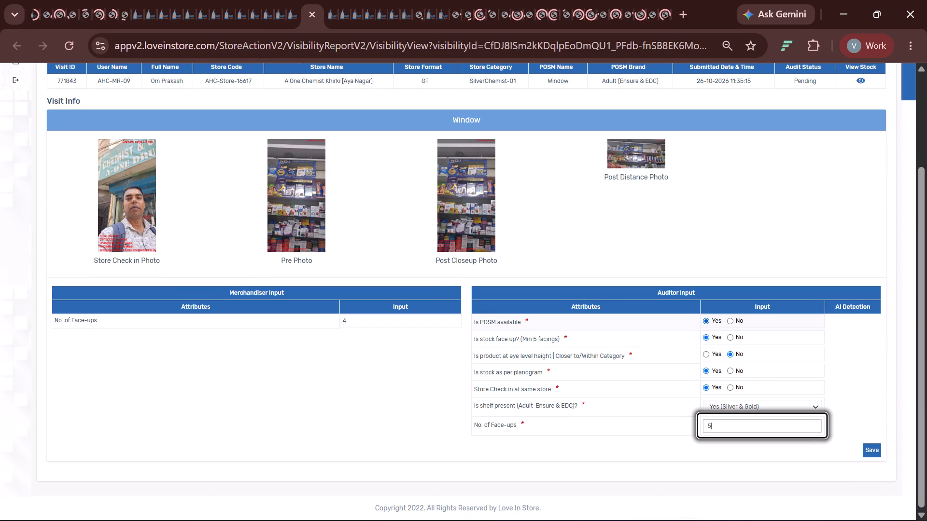
key("Tab")
key("space")
Save the audit of the next open visit with eye level No, all other checks Yes, the first shelf presence option and 5 face-ups.
key("ctrl+Tab")
scroll(707, 319, "down", 2)
left_click(707, 319)
key("Tab")
key("space")
key("Tab")
key("Right")
key("Tab")
key("space")
key("Tab")
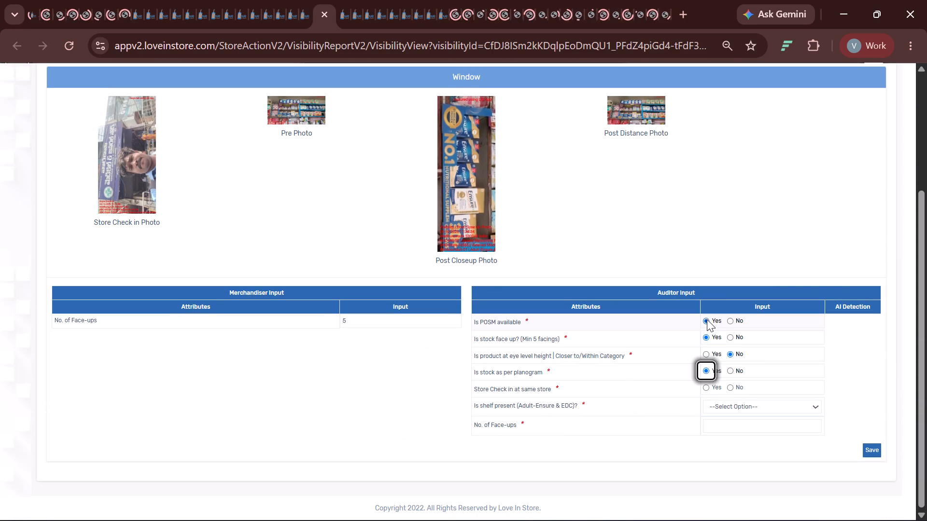
key("space")
key("Tab")
key("Right")
key("Tab")
key("5")
key("Tab")
key("space")
Save the audit of visit 771839 with eye level No, all other checks Yes, shelf present Yes (Silver & Gold) and 5 face-ups.
key("ctrl+Tab")
scroll(707, 319, "down", 3)
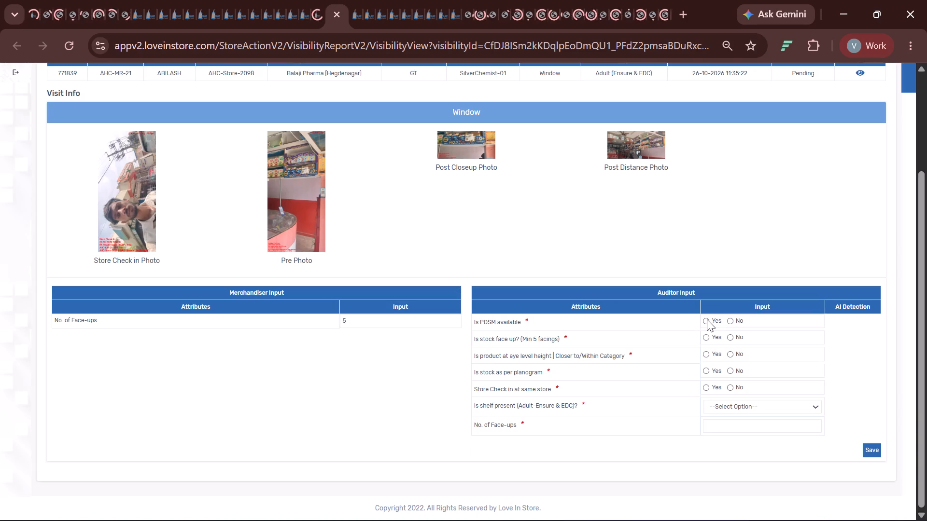
left_click(707, 319)
key("Tab")
key("space")
key("Tab")
key("Right")
key("Tab")
key("space")
key("Tab")
key("space")
key("Tab")
key("Right")
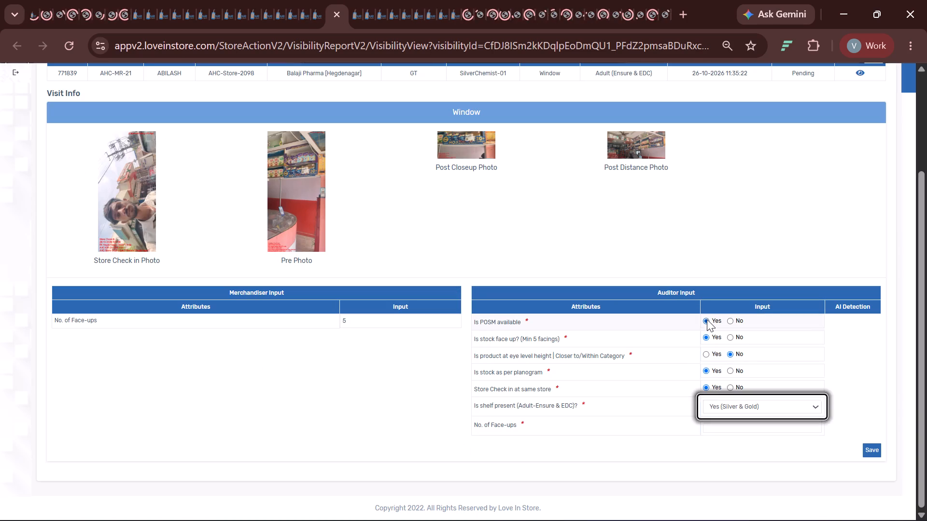
key("Tab")
key("5")
key("Tab")
key("space")
Save the audit of visit 771838 with POSM available and eye level No, other checks Yes, the first shelf presence option and 11 face-ups.
key("ctrl+Tab")
scroll(707, 319, "down", 2)
left_click(707, 319)
key("Tab")
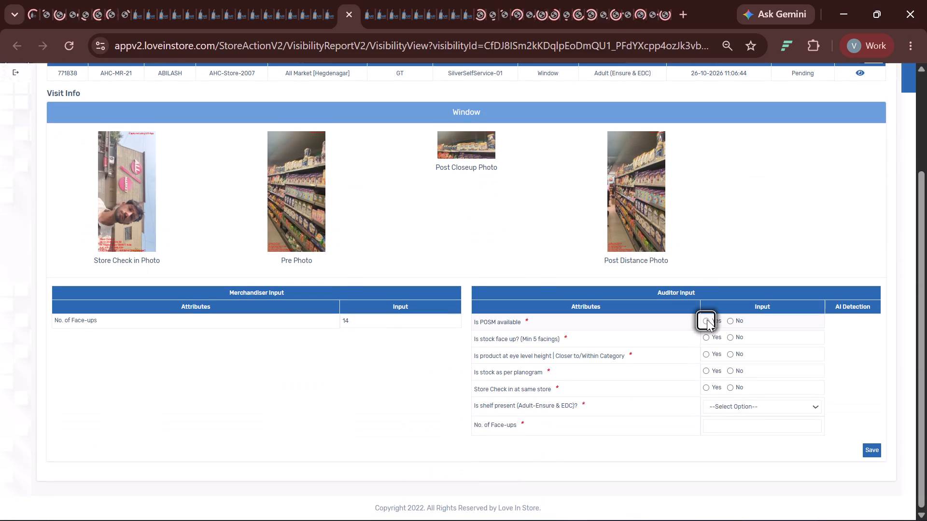
key("space")
key("Tab")
key("Right")
key("shift+Tab")
key("shift+Tab")
key("Right")
key("Tab")
key("space")
key("Tab")
key("space")
key("Tab")
key("space")
key("Tab")
key("space")
key("Tab")
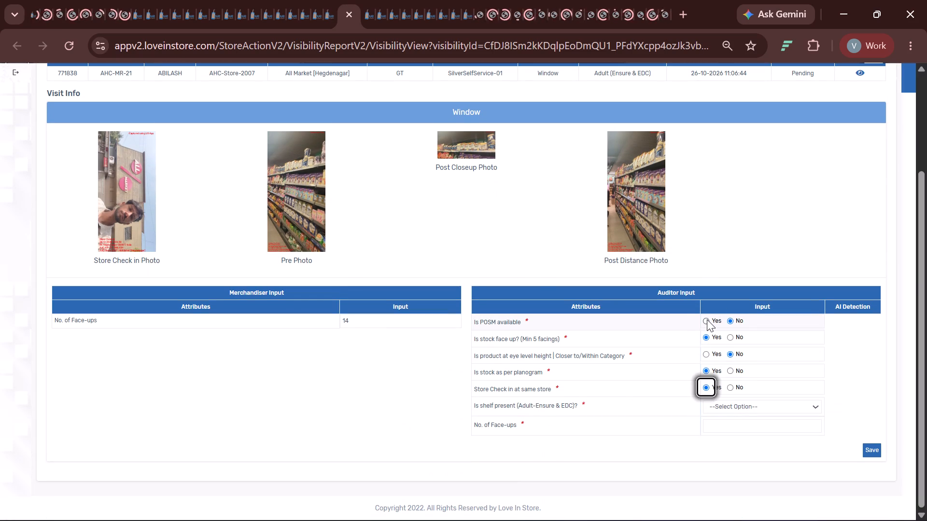
key("Right")
key("Tab")
type("11")
key("Tab")
key("space")
Save the audit of visit 771837 with POSM available No, all other checks Yes, the first shelf presence option and 11 face-ups.
key("ctrl+Tab")
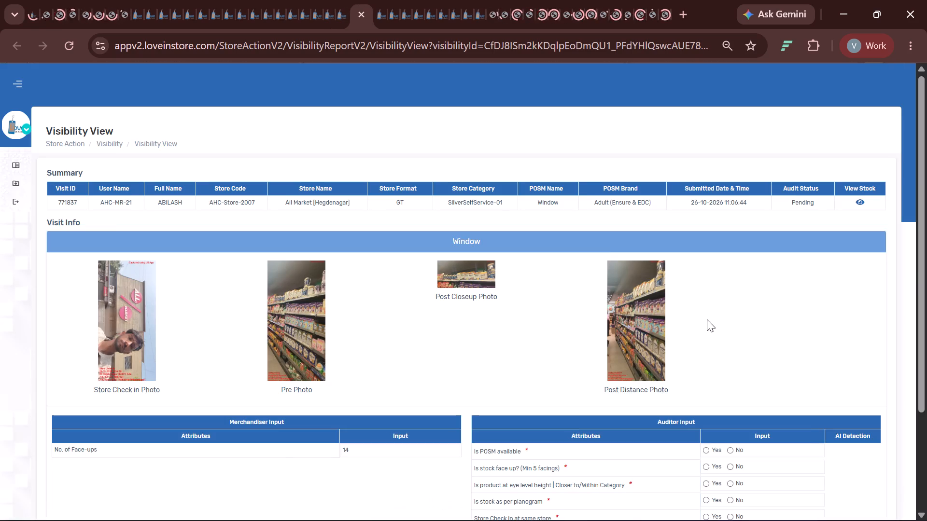
scroll(707, 319, "down", 2)
left_click(707, 319)
key("Right")
key("Tab")
key("space")
key("Tab")
key("space")
key("Tab")
key("space")
key("Tab")
key("space")
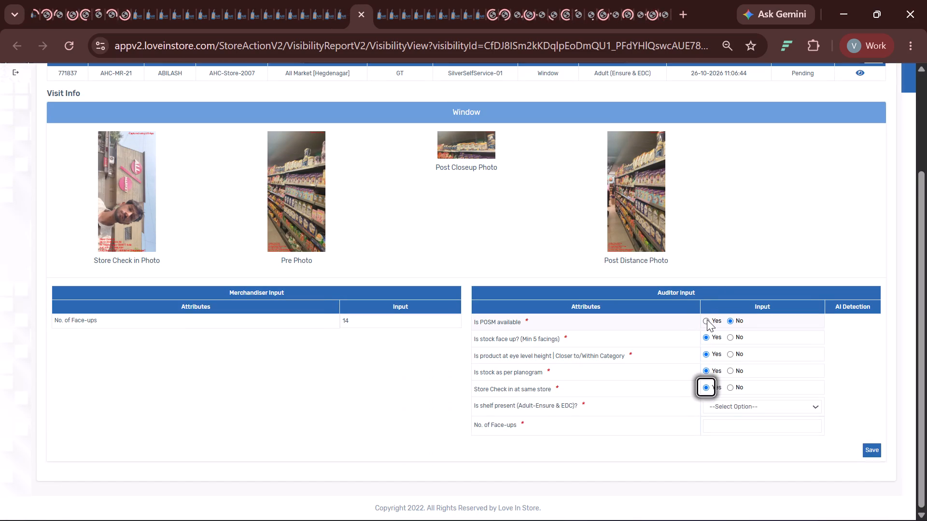
key("Tab")
key("Right")
key("Tab")
type("11")
key("Tab")
key("space")
Save the audit of visit 771835 with eye level No, all other checks Yes, shelf present Yes (Silver & Gold) and 5 face-ups.
key("ctrl+Tab")
scroll(707, 319, "down", 2)
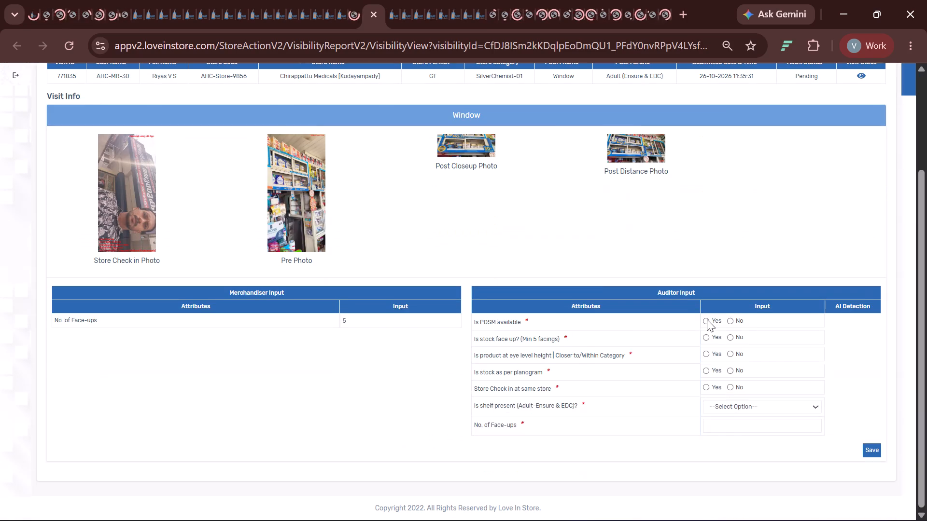
left_click(707, 319)
key("Tab")
key("space")
key("Tab")
key("Right")
key("Tab")
key("space")
key("Tab")
key("space")
key("Tab")
key("Right")
key("Tab")
key("5")
key("Tab")
key("space")
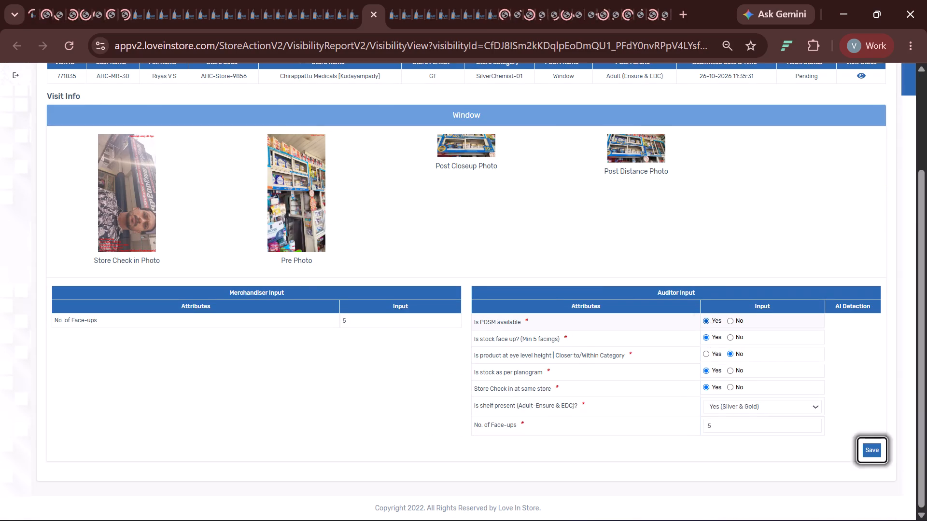
Save the audit of visit 771832 with POSM available and eye level No, other checks Yes, shelf present Yes (Silver & Gold) and 5 face-ups.
key("ctrl+Tab")
scroll(707, 319, "down", 2)
left_click(707, 319)
key("Tab")
key("space")
key("Tab")
key("Right")
key("shift+Tab")
key("shift+Tab")
key("Right")
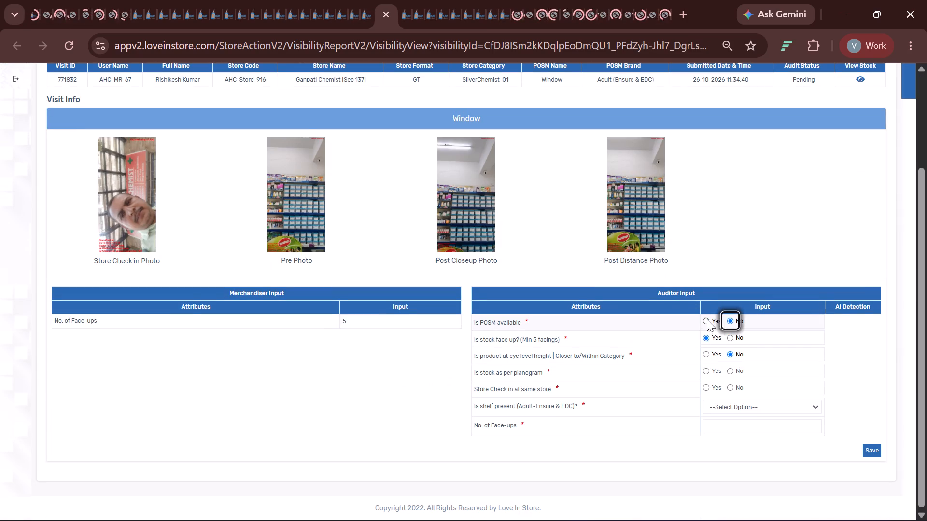
key("Tab")
key("space")
key("Tab")
key("space")
key("Tab")
key("space")
key("Tab")
key("space")
key("Tab")
key("Right")
key("Tab")
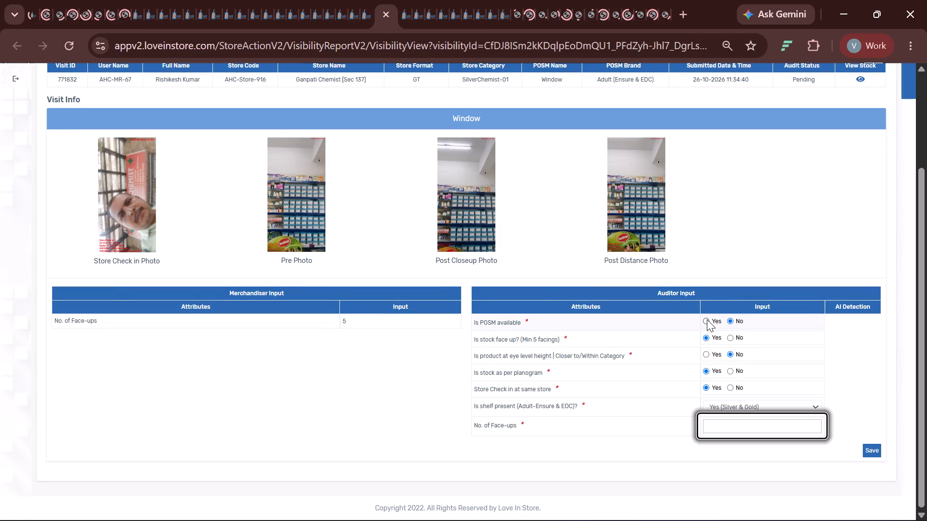
key("5")
key("Tab")
key("space")
Save the audit of visit 771829 with eye level No, all other checks Yes, shelf present Yes (Silver & Gold) and 5 face-ups.
key("ctrl+Tab")
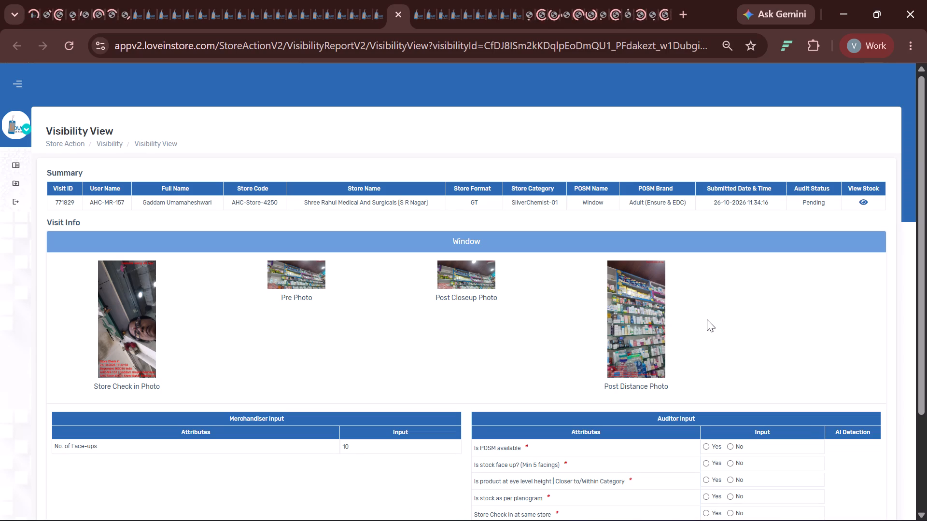
scroll(707, 319, "down", 2)
left_click(707, 319)
key("Tab")
key("space")
key("Tab")
key("Right")
key("Tab")
key("space")
key("Tab")
key("space")
key("Tab")
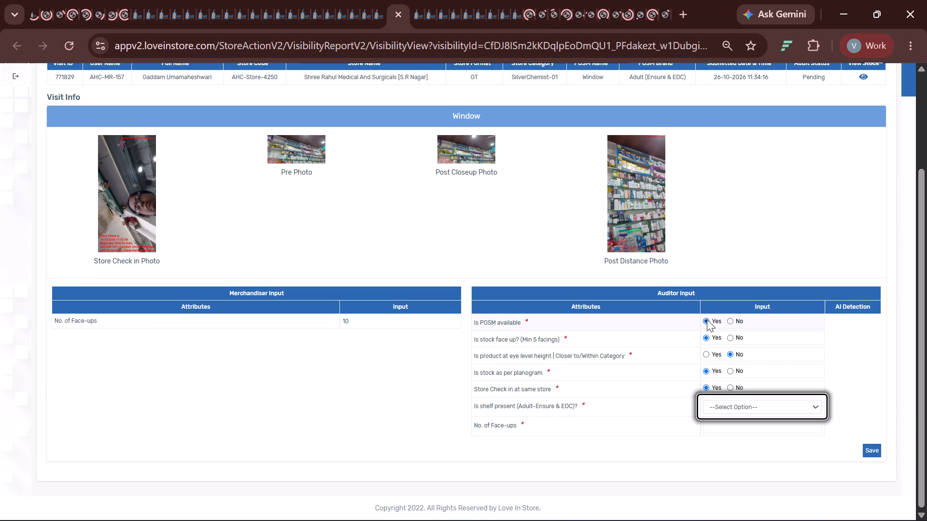
key("Right")
key("Tab")
key("5")
key("Tab")
key("space")
Save the audit of visit 771826 with all five checks Yes, shelf present Yes (Silver & Gold) and 5 face-ups.
key("ctrl+Tab")
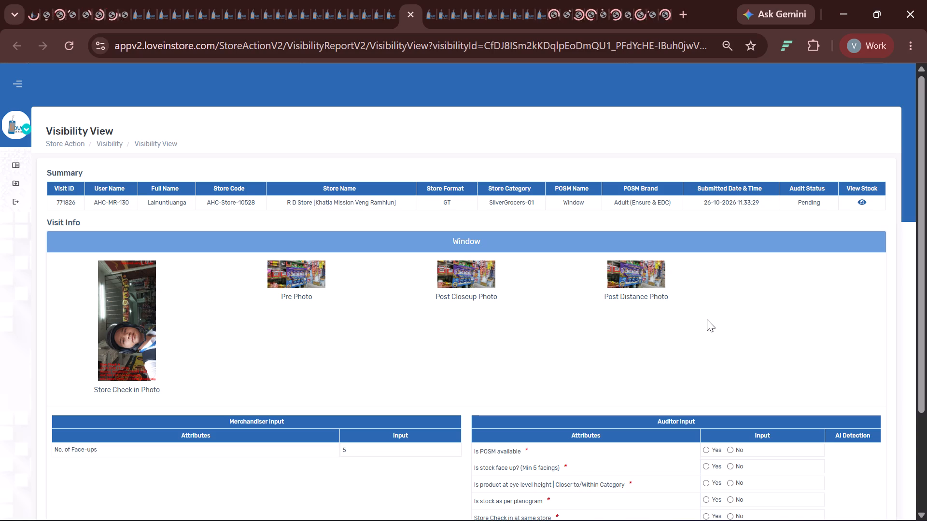
scroll(707, 319, "down", 3)
left_click(707, 319)
key("Tab")
key("space")
key("Tab")
key("space")
key("Tab")
key("space")
key("Tab")
key("space")
key("Tab")
key("Right")
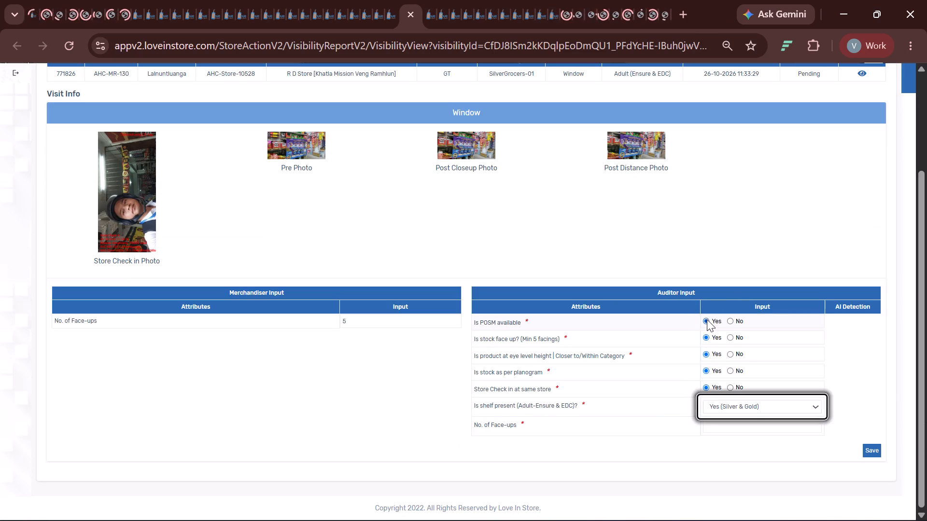
key("Tab")
key("5")
key("Tab")
key("space")
Save the audit of visit 771825 with POSM available and eye level No, other checks Yes, shelf present Yes (Silver & Gold) and 11 face-ups.
key("ctrl+Tab")
scroll(707, 319, "down", 3)
left_click(707, 319)
key("Tab")
key("space")
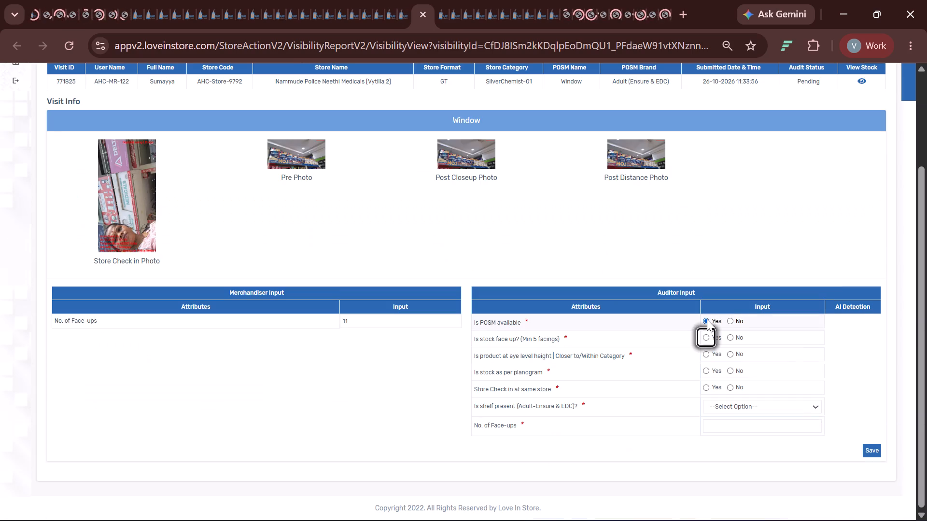
key("Tab")
key("Right")
key("shift+Tab")
key("shift+Tab")
key("Right")
key("Tab")
key("space")
key("Tab")
key("space")
key("Tab")
key("space")
key("Tab")
key("space")
key("Tab")
key("Right")
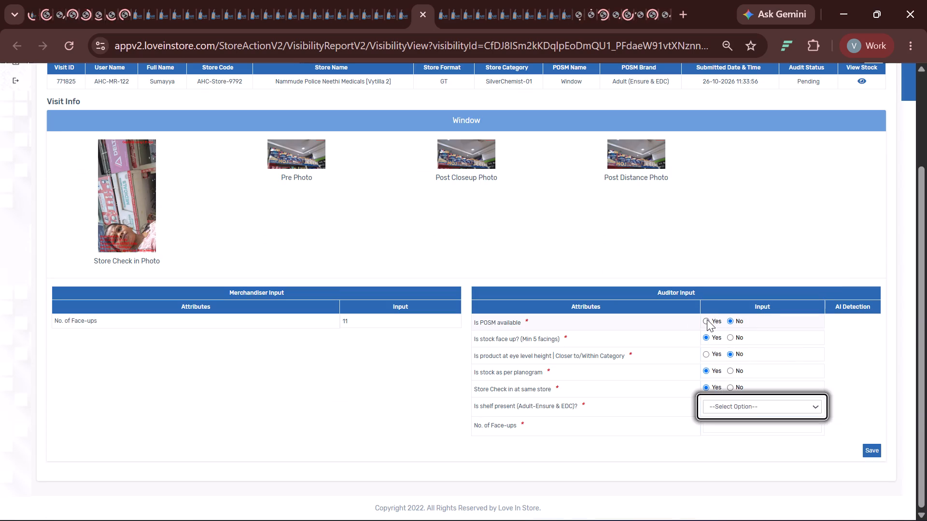
key("Tab")
type("11")
key("Tab")
key("space")
Save the audit of visit 771823 with stock face up and eye level No, other checks Yes, shelf present Yes (Silver & Gold) and 3 face-ups.
key("ctrl+Tab")
scroll(707, 319, "down", 4)
left_click(707, 319)
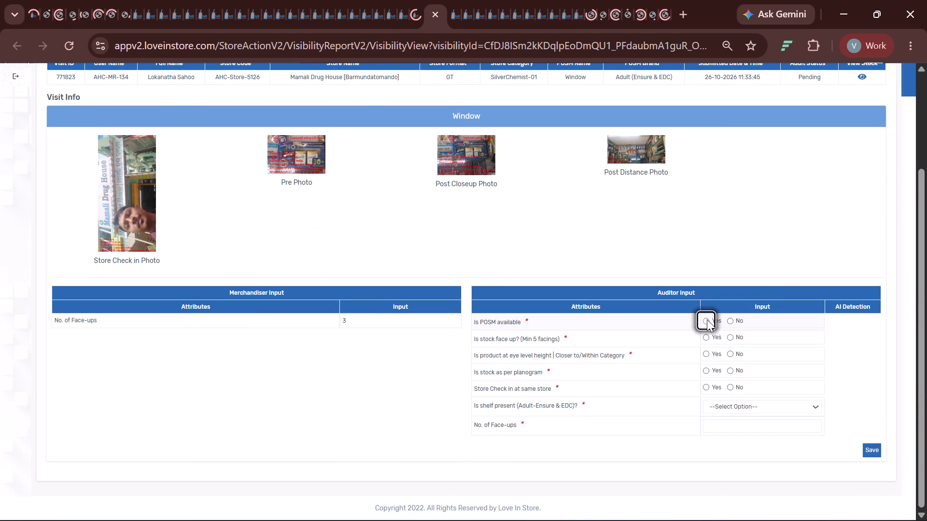
key("Tab")
key("Right")
key("Tab")
key("Right")
key("Tab")
key("space")
key("Tab")
key("Tab")
key("Right")
key("shift+Tab")
key("space")
key("Tab")
key("Tab")
key("3")
key("Tab")
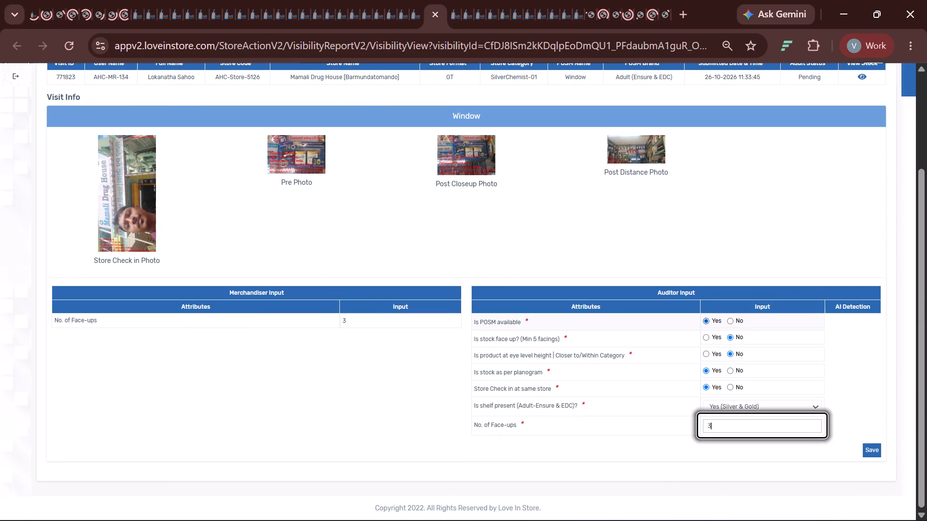
key("space")
Save the audit of visit 771820 with stock face up and eye level No, other checks Yes, shelf present Yes (Silver & Gold) and 4 face-ups.
key("ctrl+Tab")
scroll(707, 319, "down", 1)
left_click(707, 319)
key("Tab")
key("Right")
key("Tab")
key("Right")
key("Tab")
key("space")
key("Tab")
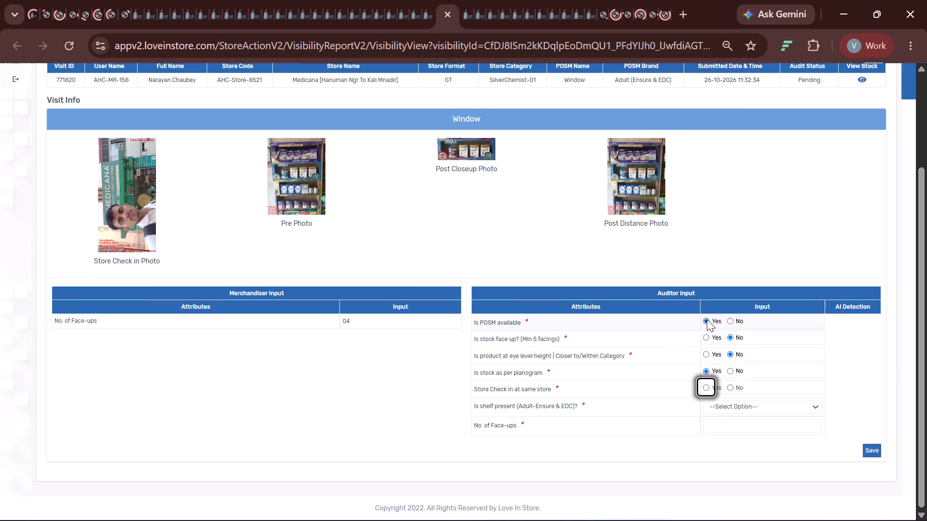
key("space")
key("Tab")
key("Right")
key("Tab")
key("4")
key("Tab")
key("space")
Save the audit of visit 771819 with stock face up and eye level No, other checks Yes, shelf present Yes (Silver & Gold) and 4 face-ups.
key("ctrl+Tab")
scroll(707, 319, "down", 2)
left_click(707, 319)
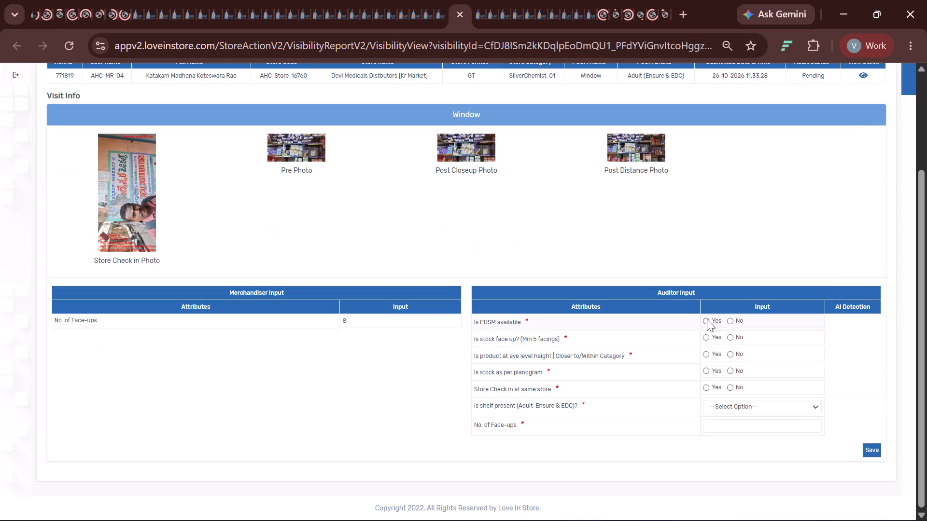
key("Tab")
key("Right")
key("Tab")
key("Right")
key("Tab")
key("space")
key("Tab")
key("Tab")
key("Right")
key("shift+Tab")
key("space")
key("Tab")
key("Tab")
key("4")
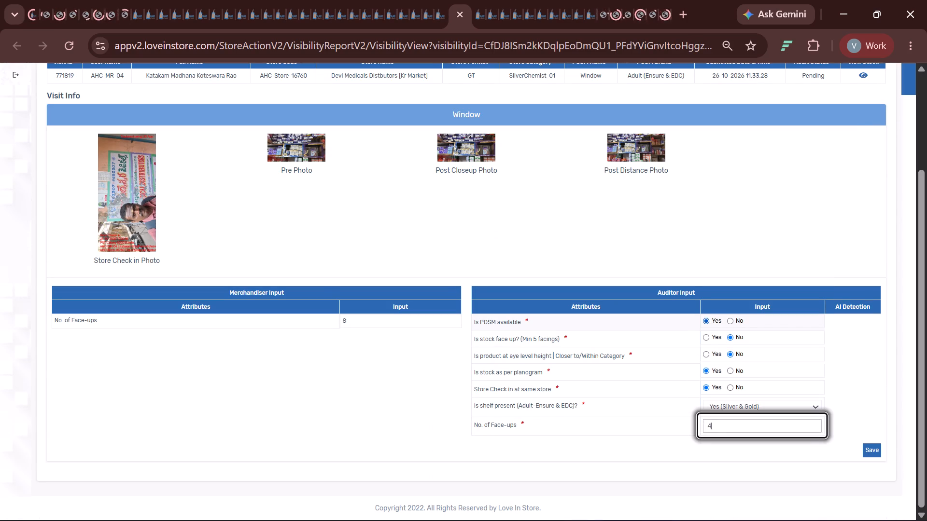
key("Tab")
key("space")
Save the audit of visit 771816 with eye level No, all other checks Yes, shelf present Yes (Silver & Gold) and 5 face-ups.
key("ctrl+Tab")
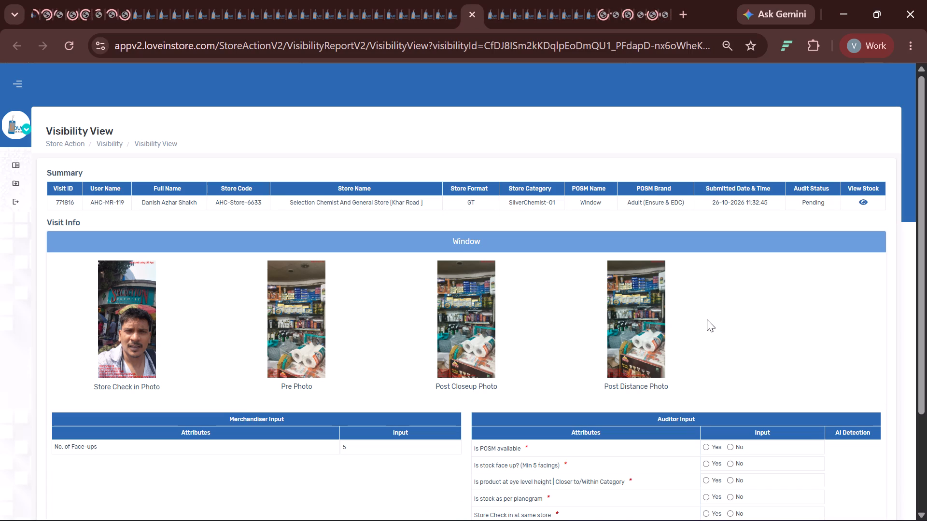
scroll(707, 319, "down", 2)
left_click(707, 319)
key("Tab")
key("space")
key("Tab")
key("Right")
key("Tab")
key("Tab")
key("space")
key("shift+Tab")
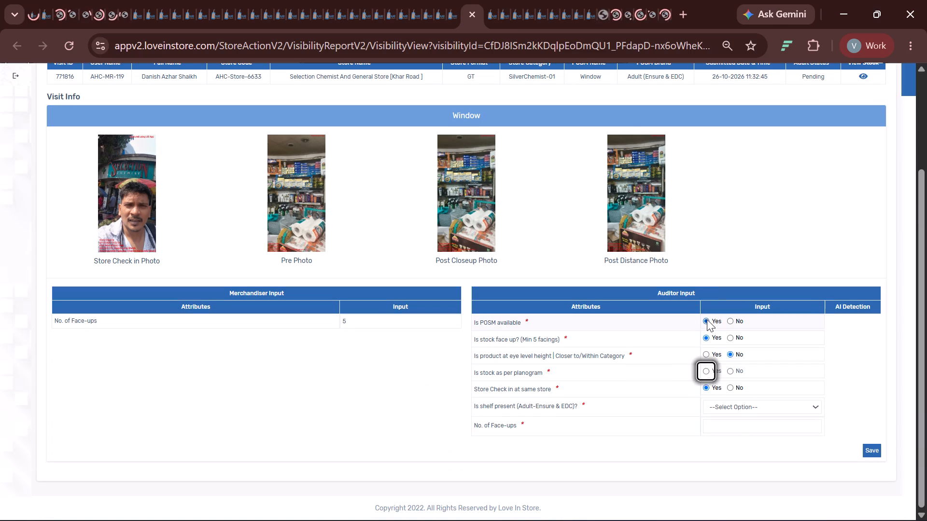
key("space")
key("Tab")
key("Tab")
key("Right")
key("Tab")
key("5")
key("Tab")
key("space")
Save the audit of visit 771814 with eye level No, all other checks Yes, shelf present Yes (Silver & Gold) and 5 face-ups.
key("ctrl+Tab")
scroll(707, 319, "down", 2)
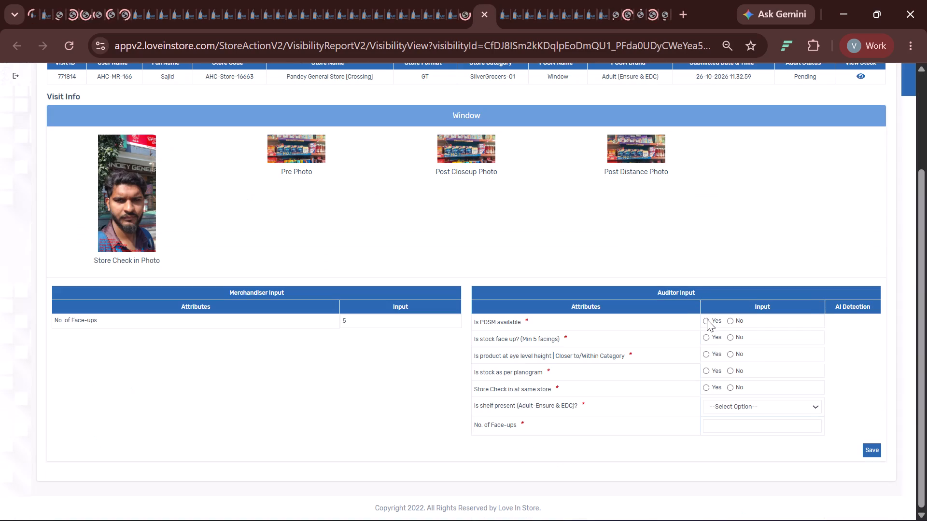
left_click(707, 319)
key("Tab")
key("space")
key("Tab")
key("Right")
key("Tab")
key("space")
key("Tab")
key("space")
key("Tab")
key("Right")
key("Tab")
key("5")
key("Tab")
key("space")
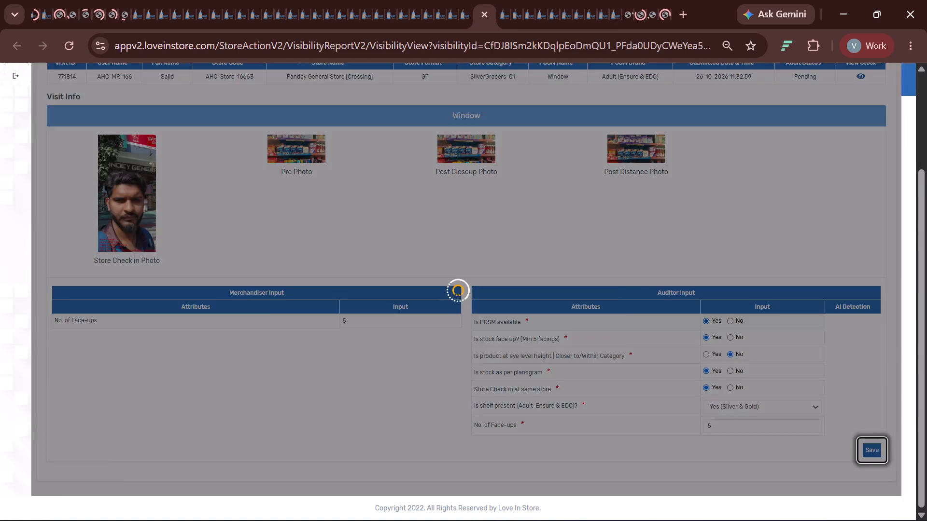
Save the audit of visit 771812 with all checks Yes, shelf present Yes (Silver & Gold) and 5 face-ups.
key("ctrl+Tab")
scroll(707, 319, "down", 2)
left_click(707, 319)
key("Tab")
key("space")
key("Tab")
key("space")
key("Tab")
key("space")
key("Tab")
key("space")
key("Tab")
key("Right")
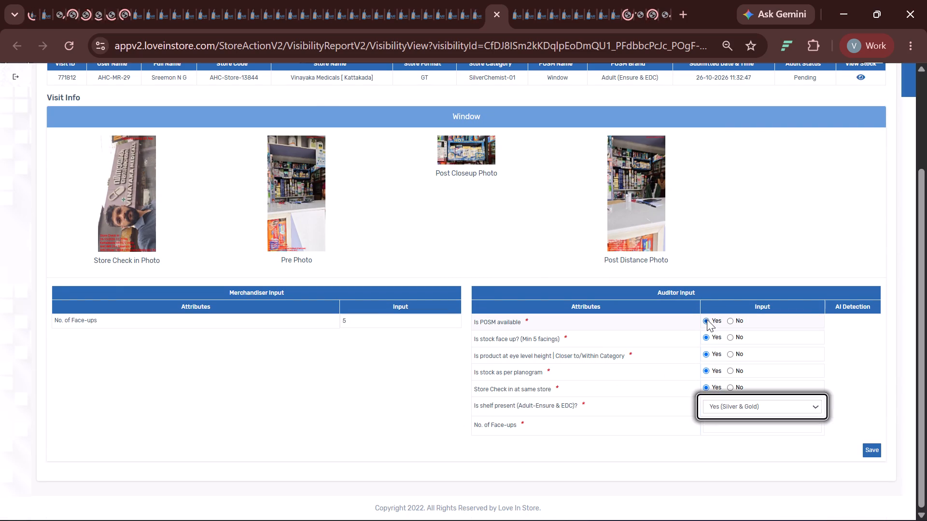
key("Tab")
key("5")
key("Tab")
key("space")
Save the audit of visit 771809 with POSM available and eye level No, other checks Yes, shelf present Yes (Silver & Gold) and 8 face-ups.
key("ctrl+Tab")
scroll(707, 319, "down", 2)
left_click(707, 319)
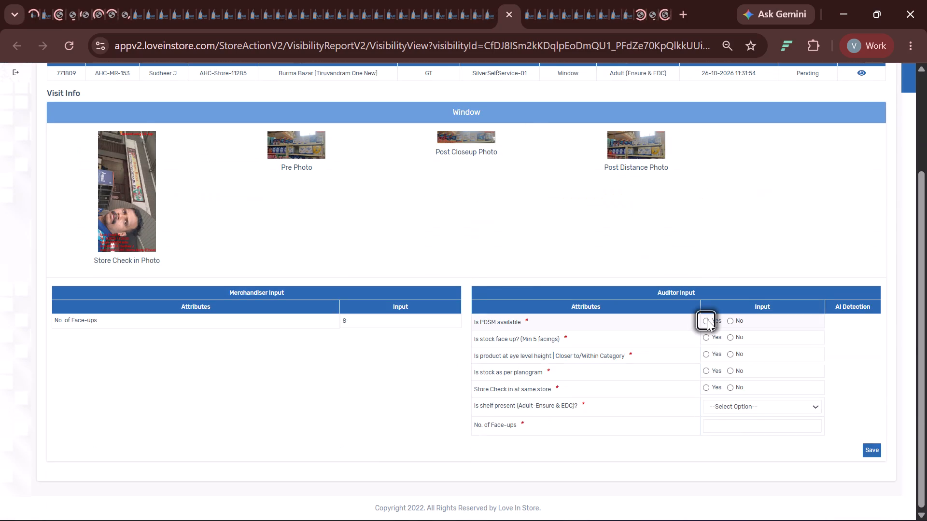
key("Right")
key("Tab")
key("space")
key("Tab")
key("Right")
key("Tab")
key("space")
key("Tab")
key("space")
key("Tab")
key("Right")
key("Tab")
key("8")
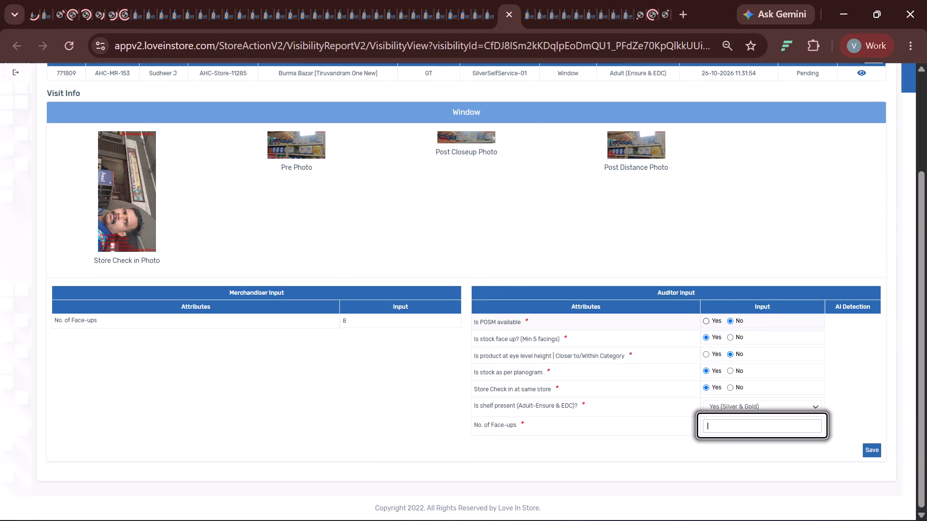
key("Tab")
key("space")
Save the audit of visit 771807 with POSM available No, all other checks Yes, shelf present Yes (Silver & Gold) and 8 face-ups.
key("ctrl+Tab")
scroll(707, 319, "down", 2)
left_click(707, 319)
key("Right")
key("Tab")
key("space")
key("Tab")
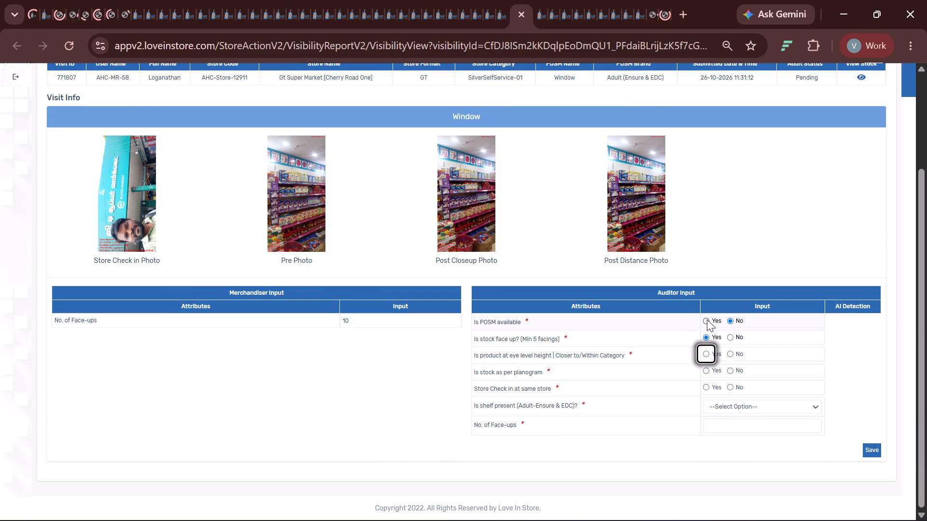
key("space")
key("Tab")
key("space")
key("Tab")
key("space")
key("Tab")
key("Right")
key("Tab")
key("8")
key("Tab")
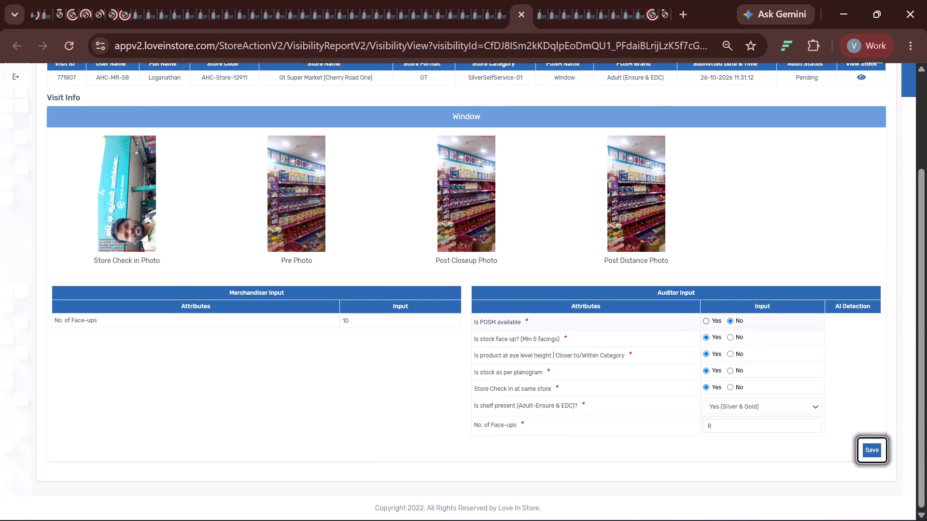
key("space")
Save the audit of visit 771806 with eye level No, all other checks Yes, shelf present Yes (Silver & Gold) and 5 face-ups.
key("ctrl+Tab")
scroll(707, 319, "down", 2)
left_click(707, 319)
key("Tab")
key("space")
key("Tab")
key("Right")
key("Tab")
key("space")
key("Tab")
key("space")
key("Tab")
key("Right")
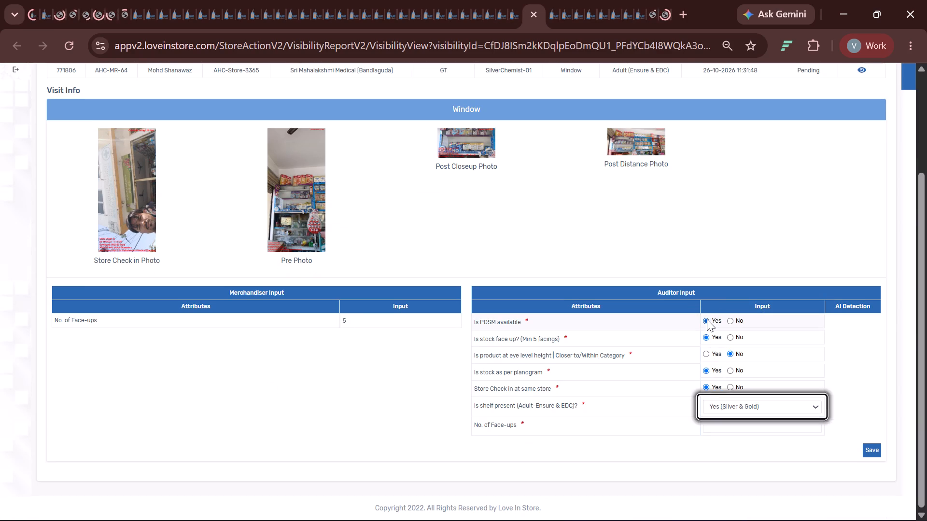
key("Tab")
key("5")
key("Tab")
key("space")
Save the audit of visit 771803 with POSM available and eye level No, other checks Yes, shelf present Yes (Silver & Gold) and 7 face-ups.
key("ctrl+Tab")
scroll(707, 319, "down", 2)
left_click(707, 319)
key("Right")
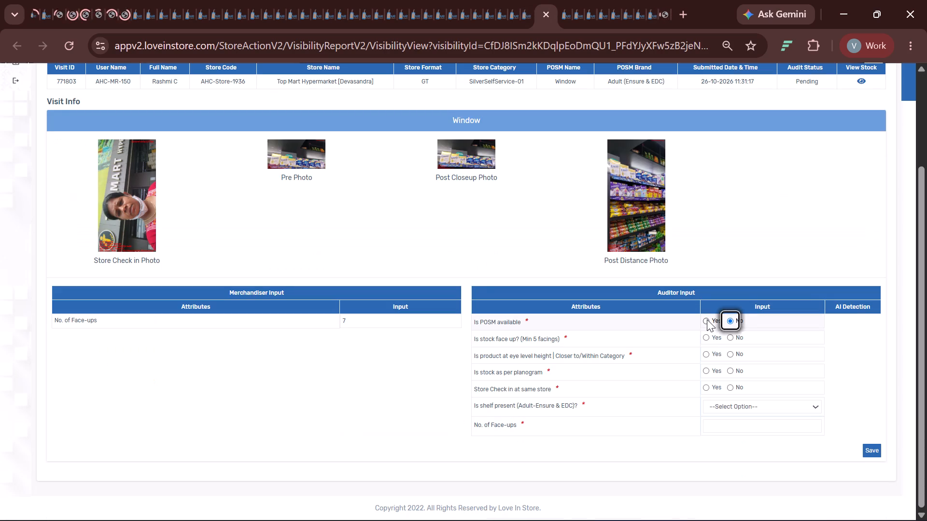
key("Tab")
key("space")
key("Tab")
key("Right")
key("Tab")
key("space")
key("Tab")
key("space")
key("Tab")
key("Right")
key("Tab")
key("7")
key("Tab")
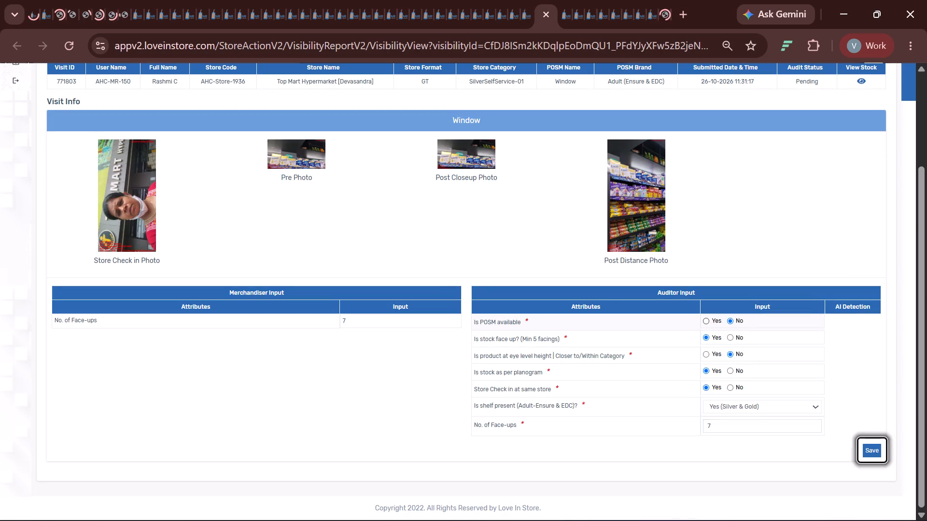
key("space")
Save the audit of visit 771801 with stock face up and eye level No, other checks Yes, shelf present Yes (Silver & Gold) and 3 face-ups.
key("ctrl+Tab")
scroll(707, 319, "down", 3)
left_click(707, 319)
key("Tab")
key("Right")
key("Tab")
key("Right")
key("Tab")
key("space")
key("Tab")
key("space")
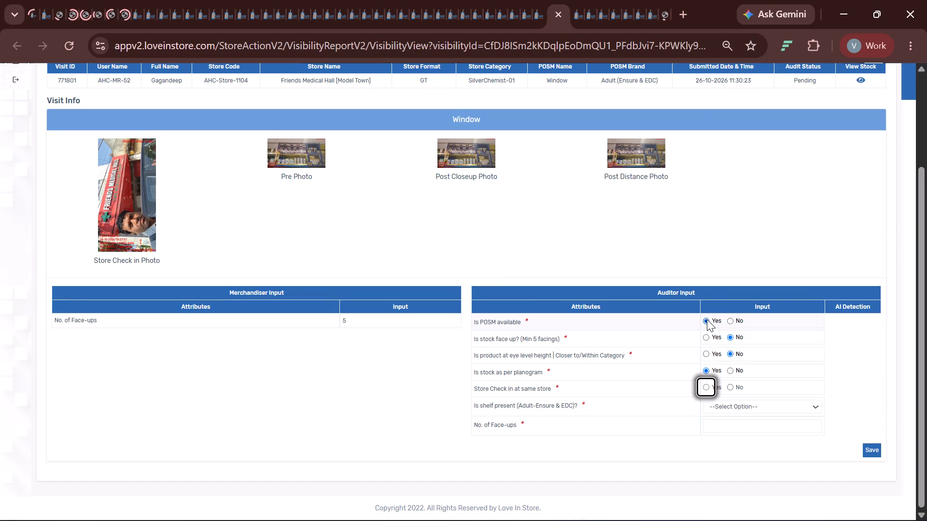
key("Tab")
key("Right")
key("Tab")
key("3")
key("Tab")
key("space")
Save the audit of visit 771799 with all checks Yes, shelf present Yes (Silver & Gold) and 5 face-ups.
key("ctrl+Tab")
scroll(707, 319, "down", 3)
left_click(707, 319)
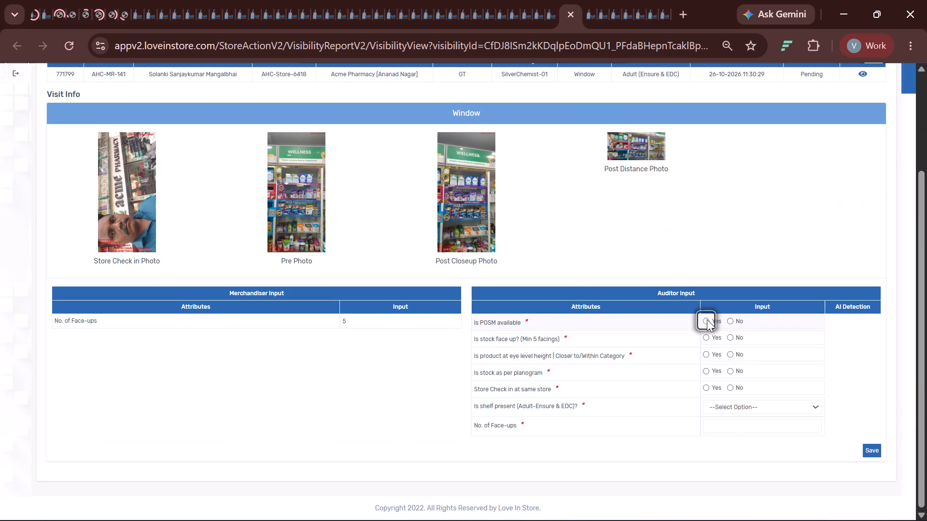
key("Tab")
key("space")
key("Tab")
key("space")
key("Tab")
key("space")
key("Tab")
key("space")
key("Tab")
key("Right")
key("Tab")
key("5")
key("Tab")
key("space")
key("ctrl+Tab")
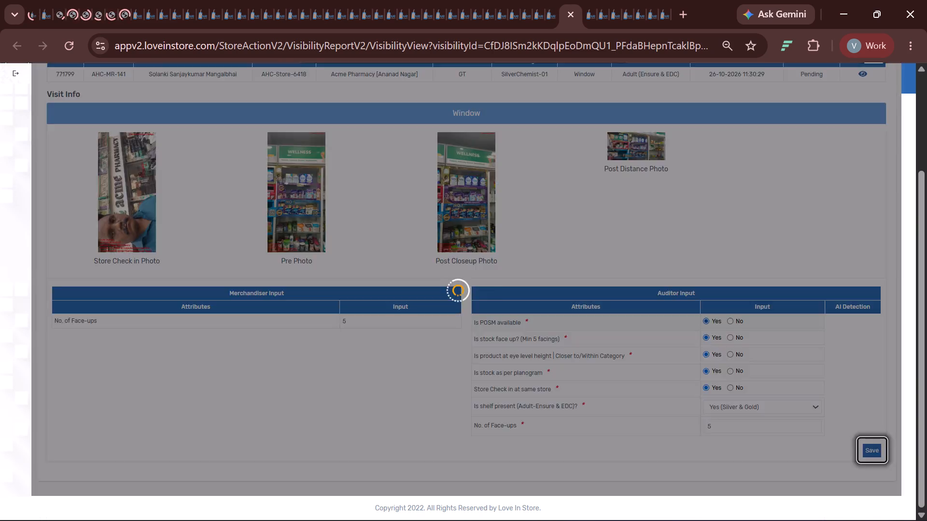
Save the audit of visit 771797 with eye level No, all other checks Yes, shelf present Yes (Silver & Gold) and 6 face-ups.
scroll(707, 319, "down", 2)
left_click(707, 319)
key("Tab")
key("space")
key("Tab")
key("Right")
key("Tab")
key("space")
key("Tab")
key("space")
key("Tab")
key("Right")
key("Tab")
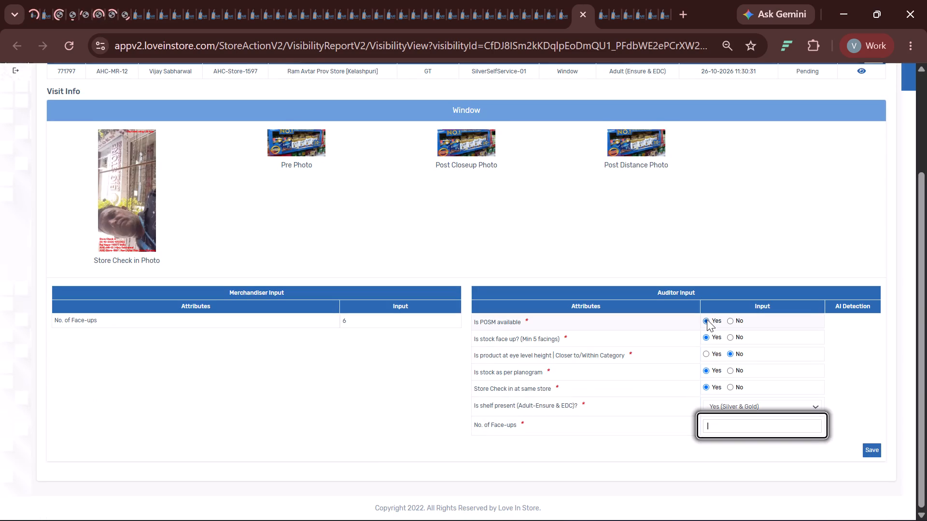
key("6")
key("Tab")
key("space")
key("ctrl+Tab")
Save the audit of visit 771796 with eye level No, all other checks Yes, shelf present Yes (Silver & Gold) and 6 face-ups.
scroll(707, 319, "down", 2)
left_click(707, 319)
key("Tab")
key("space")
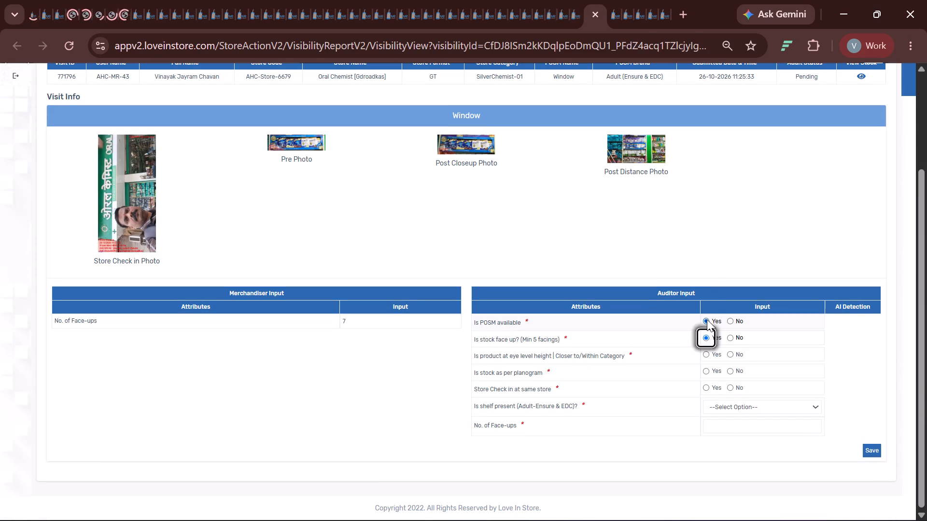
key("Tab")
key("Right")
key("Tab")
key("space")
key("Tab")
key("space")
key("Tab")
key("Right")
key("Tab")
key("6")
key("Tab")
key("space")
key("ctrl+Tab")
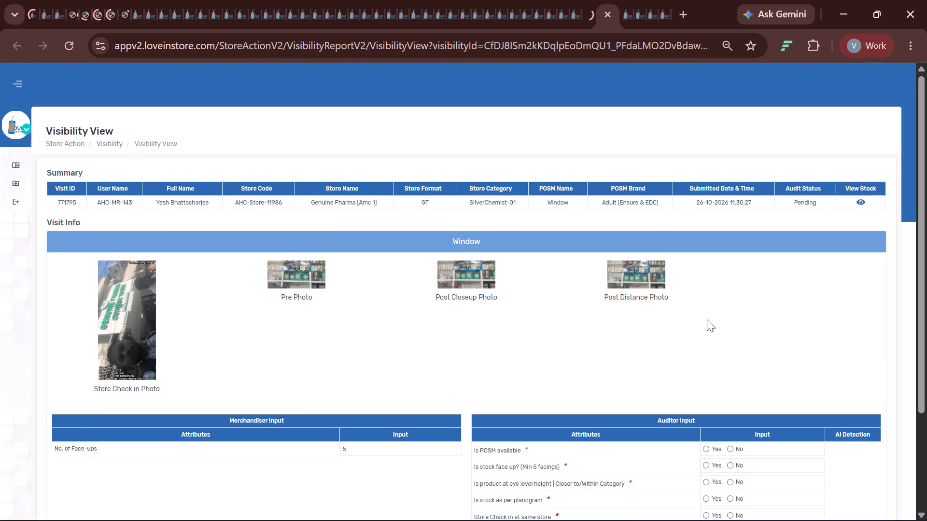
Save the audit of visit 771795 with eye level No, all other checks Yes, shelf present Yes (Silver & Gold) and 5 face-ups.
scroll(707, 319, "down", 2)
left_click(707, 319)
key("Tab")
key("Right")
key("Tab")
key("Right")
key("shift+Tab")
key("Right")
key("Tab")
key("space")
key("Tab")
key("space")
key("Tab")
key("space")
key("Tab")
key("Right")
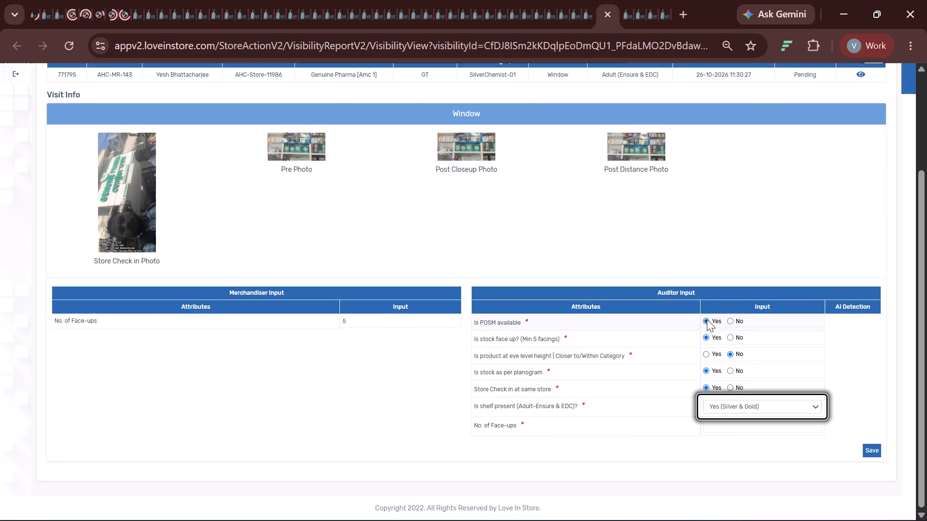
key("Tab")
key("5")
key("Tab")
key("space")
key("ctrl+Tab")
Save the audit of visit 771793 with eye level No, all other checks Yes, shelf present Yes (Silver & Gold) and 5 face-ups.
scroll(707, 319, "down", 2)
left_click(707, 319)
key("Tab")
key("space")
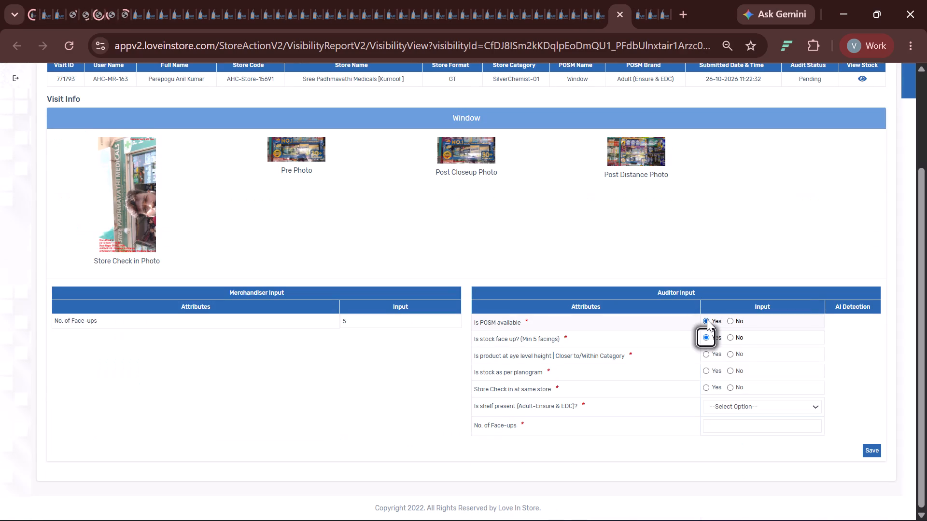
key("Tab")
key("Right")
key("Tab")
key("space")
key("Tab")
key("space")
key("Tab")
key("Right")
key("Tab")
key("5")
key("Tab")
key("space")
key("ctrl+Tab")
Save the audit of visit 771790 with POSM, stock face up and eye level No, other checks Yes, shelf Yes (Silver & Gold) and 1 face-up.
scroll(707, 319, "down", 2)
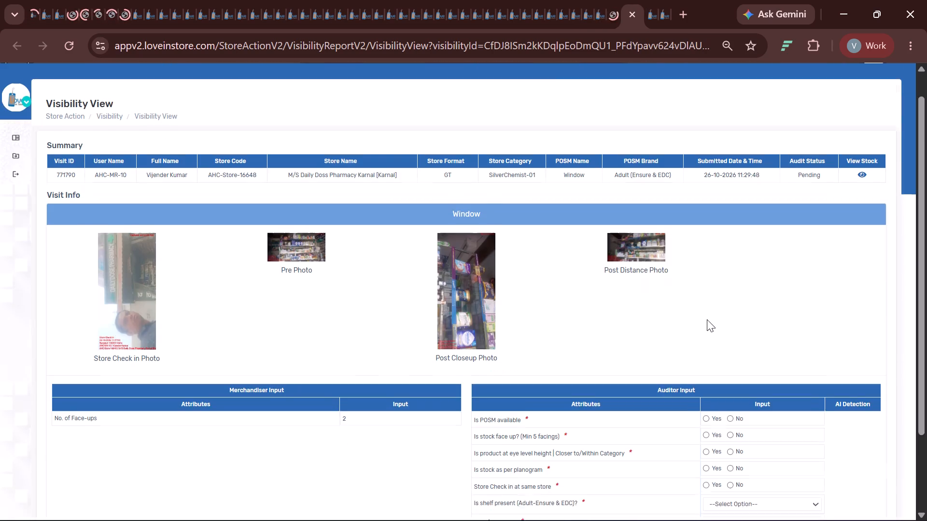
scroll(707, 319, "down", 1)
left_click(707, 319)
key("Right")
key("Tab")
key("Right")
key("Tab")
key("Right")
key("Tab")
key("space")
key("Tab")
key("space")
key("Tab")
key("Right")
key("Tab")
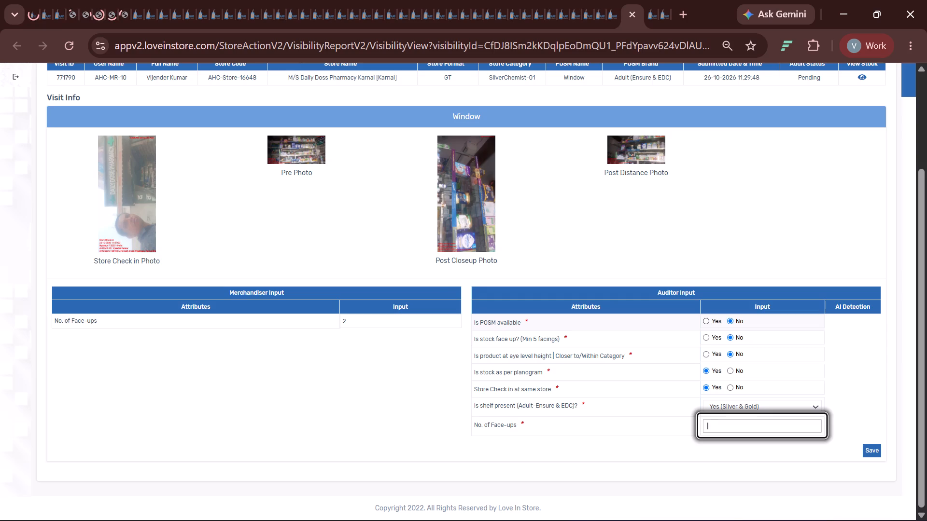
key("1")
key("Tab")
key("space")
key("ctrl+Tab")
Save the audit of visit 771788 with POSM available and eye level No, other checks Yes, shelf present Yes (Silver & Gold) and 6 face-ups.
scroll(707, 319, "down", 2)
left_click(707, 319)
key("Right")
key("Tab")
key("space")
key("Tab")
key("Right")
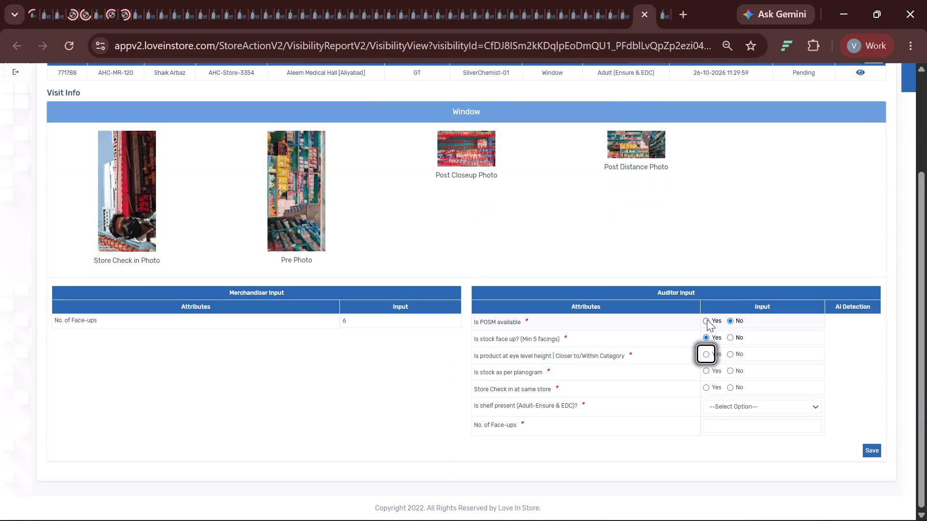
key("Tab")
key("space")
key("Tab")
key("space")
key("Tab")
key("Right")
key("Tab")
key("6")
key("Tab")
key("space")
key("ctrl+Tab")
Save the audit of visit 771786 with all checks Yes, shelf present Yes (Silver & Gold) and 5 face-ups.
scroll(707, 319, "down", 1)
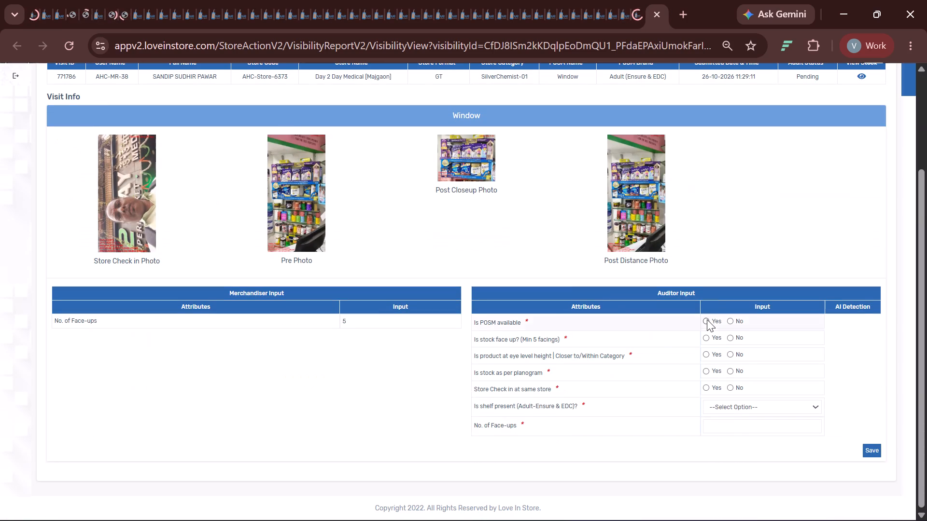
left_click(707, 319)
key("Tab")
key("space")
key("Tab")
key("space")
key("Tab")
key("space")
key("Tab")
key("space")
key("Tab")
key("Right")
key("Tab")
key("5")
key("Tab")
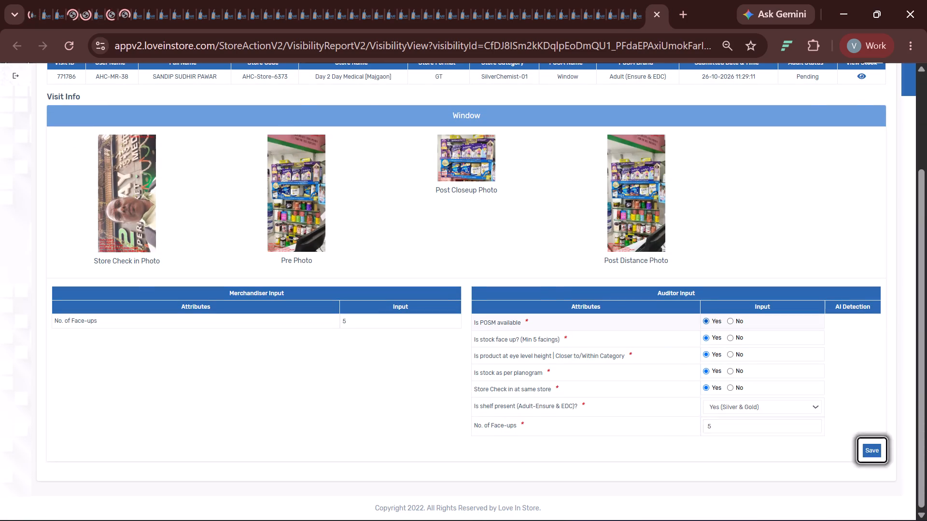
key("space")
key("ctrl+Tab")
Save the audit of visit 771785 with stock face up and eye level No, other checks Yes, shelf Yes (Silver & Gold) and 2 face-ups.
scroll(707, 319, "down", 2)
key("ctrl+Tab")
scroll(662, 266, "down", 3)
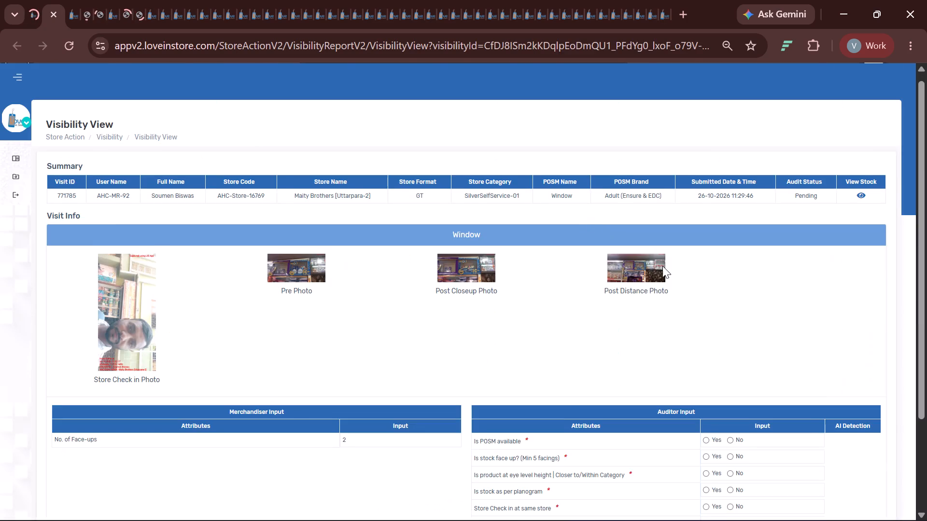
scroll(662, 266, "down", 2)
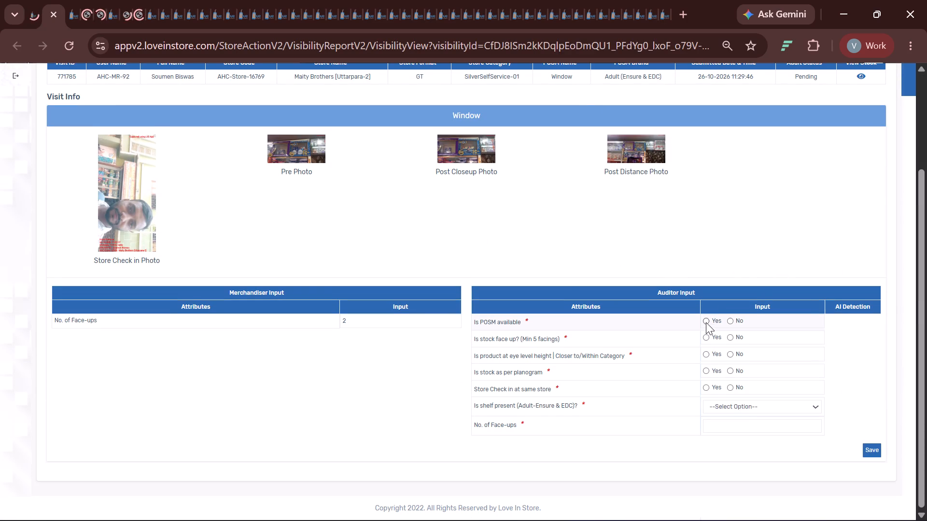
left_click(707, 320)
key("Tab")
key("Right")
key("Tab")
key("Right")
key("Tab")
key("space")
key("Tab")
key("space")
key("Tab")
key("Right")
key("Tab")
key("2")
key("Tab")
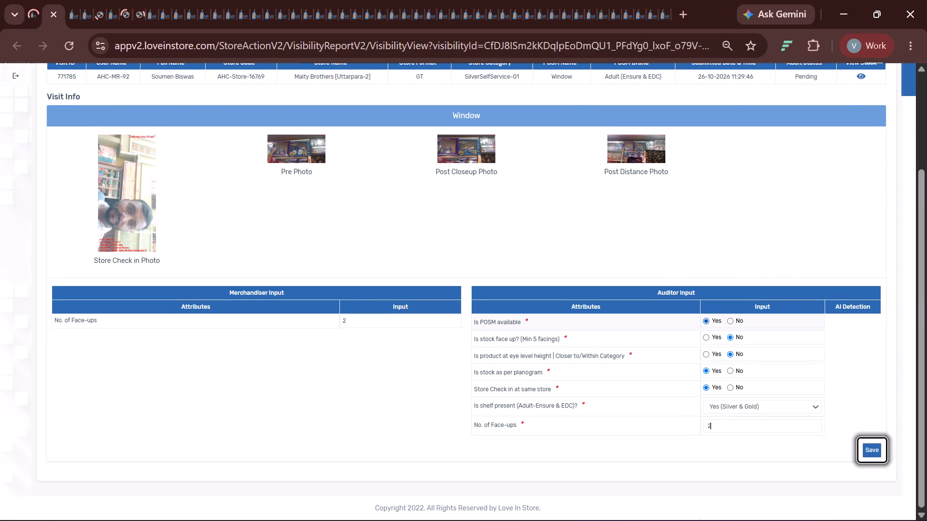
key("space")
key("ctrl+Tab")
Save the audit of visit 771781 with eye level No, all other checks Yes, shelf present Yes (Silver & Gold) and 6 face-ups.
scroll(707, 320, "down", 3)
left_click(707, 320)
key("Tab")
key("space")
key("Tab")
key("Right")
key("Tab")
key("space")
key("Tab")
key("space")
key("Tab")
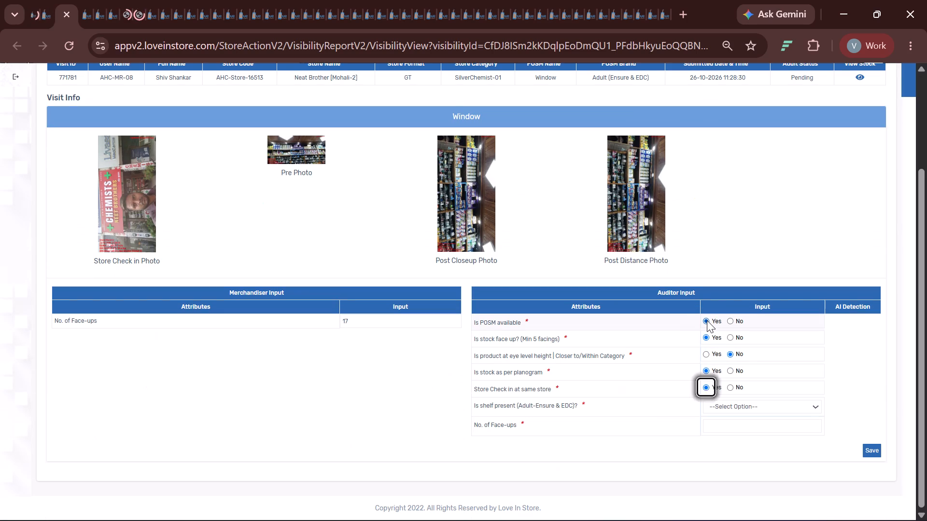
key("Right")
key("Tab")
key("6")
key("Tab")
key("space")
key("ctrl+Tab")
Save the audit of visit 771778 with stock face up and eye level No, other checks Yes, shelf Yes (Silver & Gold) and 4 face-ups.
scroll(707, 320, "down", 1)
left_click(707, 320)
key("Tab")
key("Right")
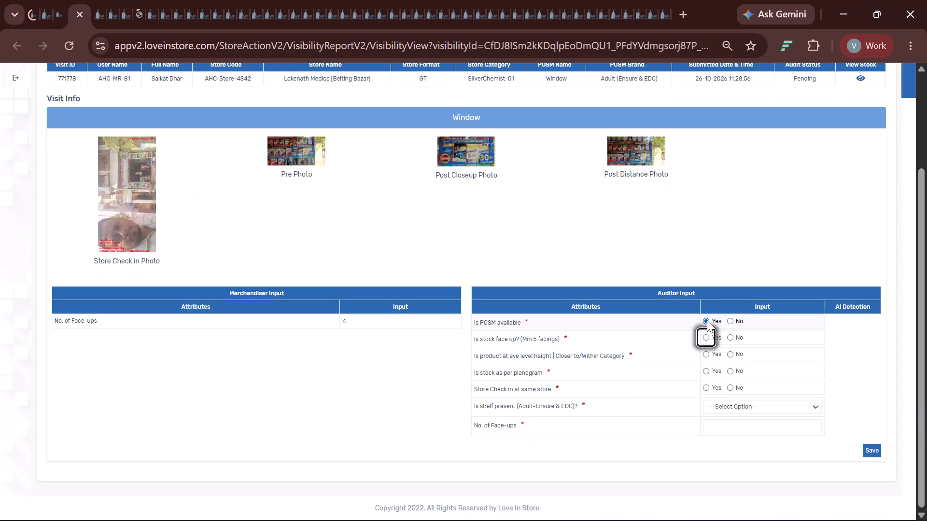
key("Tab")
key("Right")
key("Tab")
key("space")
key("Tab")
key("space")
key("Tab")
key("Right")
key("Tab")
key("4")
key("Tab")
key("space")
key("ctrl+Tab")
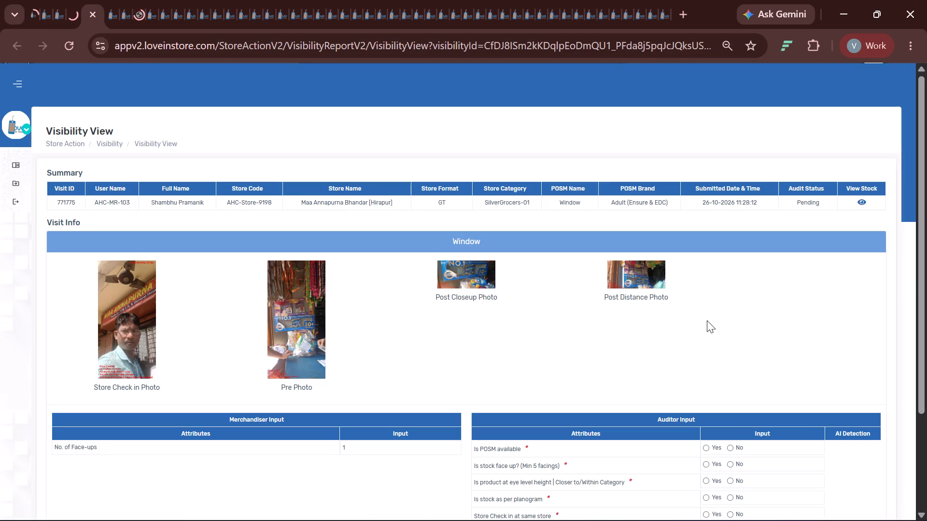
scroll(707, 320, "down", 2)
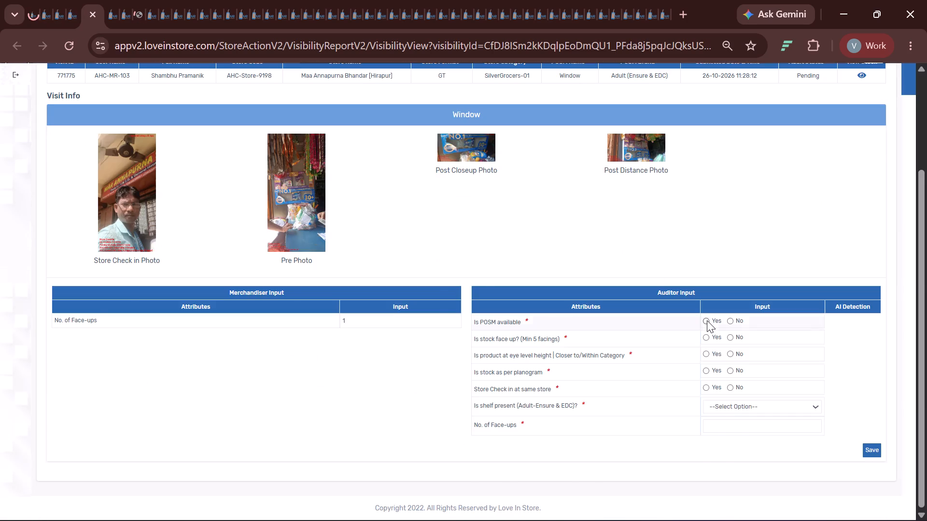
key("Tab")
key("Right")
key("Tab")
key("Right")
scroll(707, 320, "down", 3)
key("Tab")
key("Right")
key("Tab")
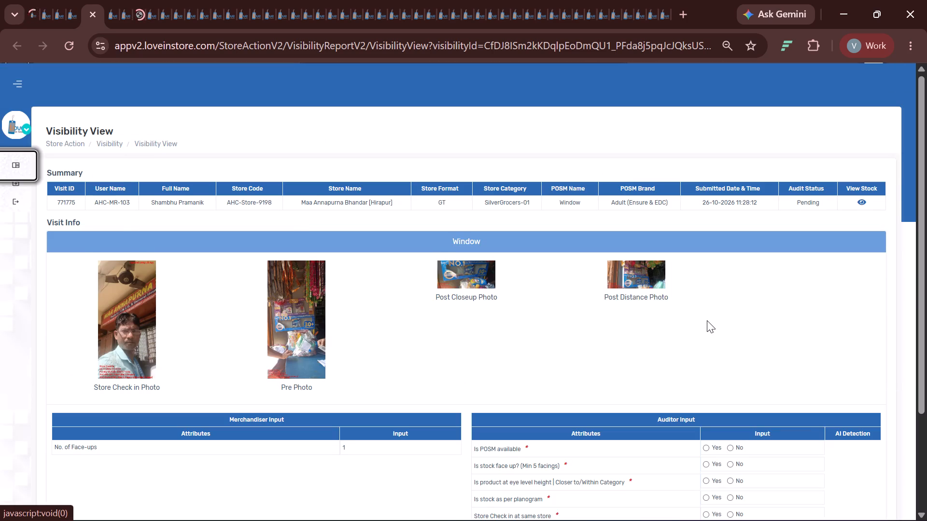
Save the audit of visit 771775 with stock face up No, all other checks Yes, shelf present Yes and 1 face-up.
scroll(707, 320, "down", 2)
double_click(707, 320)
key("Tab")
key("Right")
key("Tab")
key("space")
key("Tab")
key("space")
key("Tab")
key("space")
key("Tab")
key("space")
key("Right")
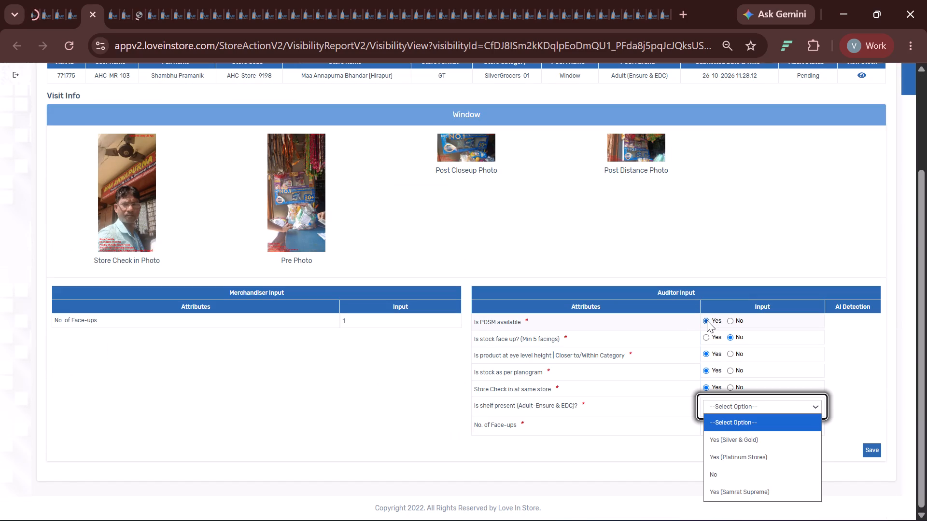
key("Tab")
key("Right")
key("Tab")
key("1")
key("Tab")
key("space")
key("ctrl+Tab")
Save the audit of visit 771773 with stock face up and eye level No, other checks Yes, shelf Yes (Silver & Gold) and 4 face-ups.
scroll(707, 320, "down", 3)
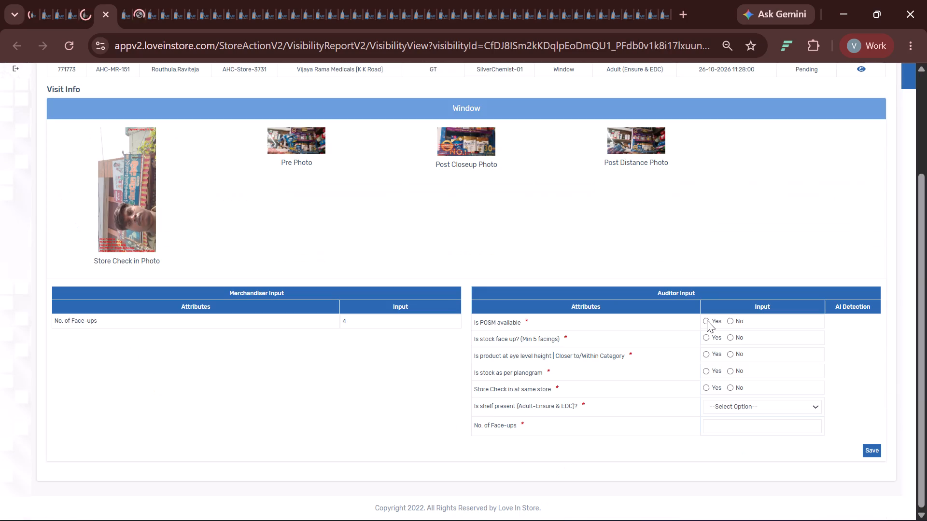
double_click(707, 320)
key("Tab")
key("Right")
key("Tab")
key("Right")
key("Tab")
key("space")
key("Tab")
key("space")
key("Tab")
key("Right")
key("Tab")
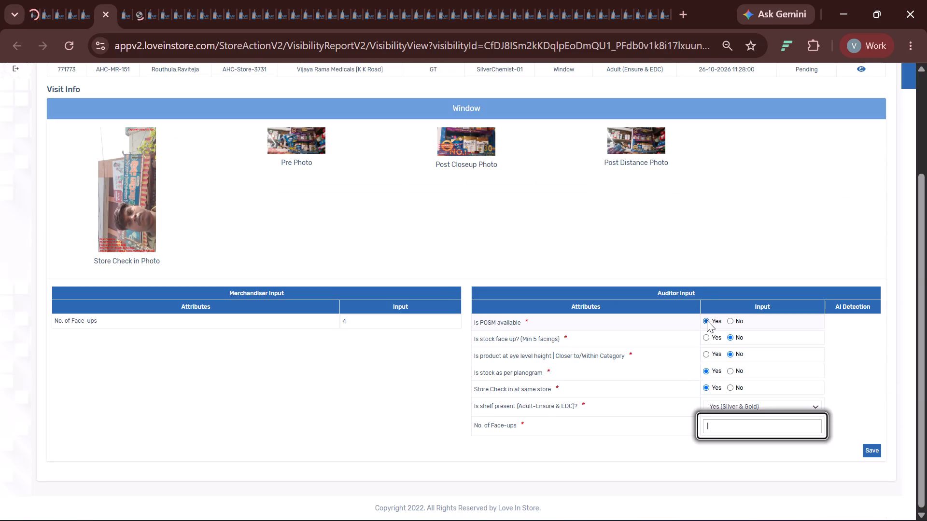
key("4")
key("Tab")
key("space")
key("ctrl+Tab")
Save the audit of visit 771771 with POSM available and eye level No, other checks Yes, shelf present Yes (Silver & Gold) and 7 face-ups.
scroll(707, 320, "down", 2)
left_click(707, 320)
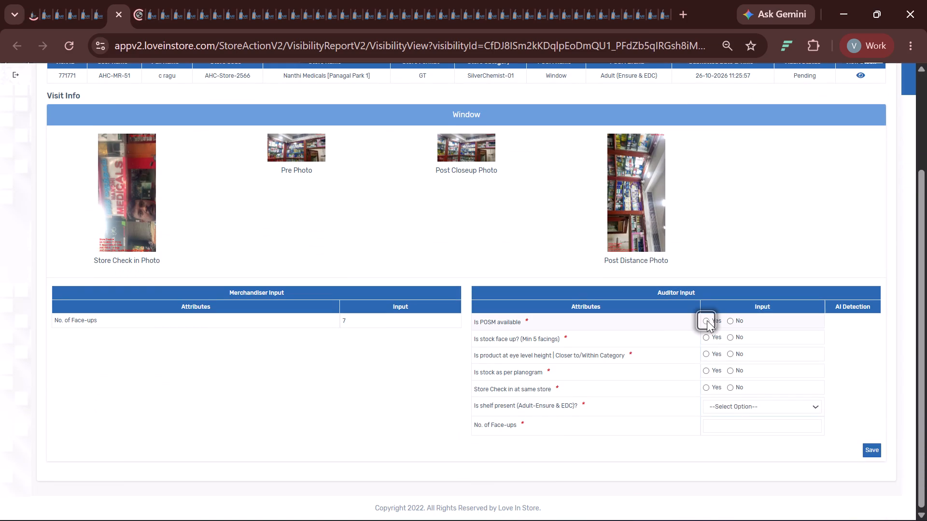
key("Tab")
key("shift+Tab")
key("Right")
key("Tab")
key("space")
key("Tab")
key("Right")
key("Tab")
key("space")
key("Tab")
key("space")
key("Tab")
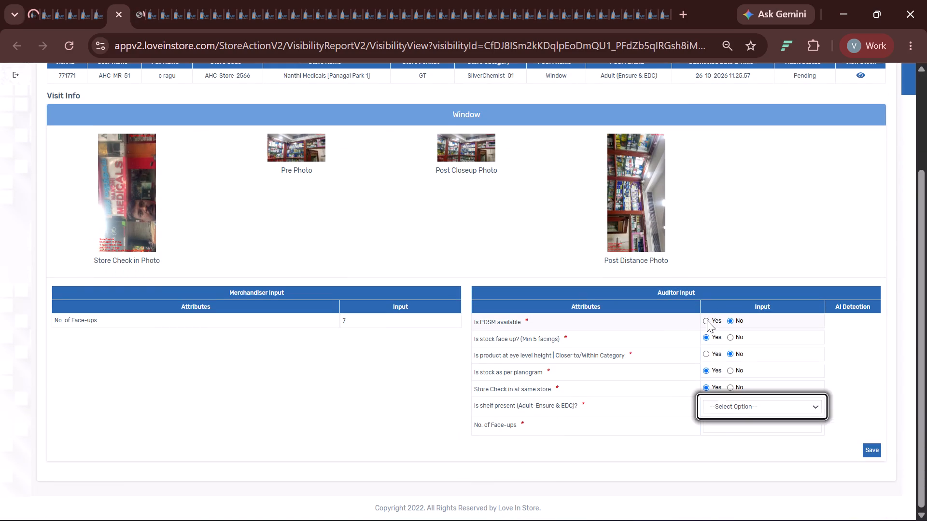
key("Right")
key("Tab")
key("7")
key("Tab")
key("space")
key("ctrl+Tab")
Save the audit of visit 771770 with stock face up and eye level No, other checks Yes, shelf Yes (Silver & Gold) and 4 face-ups.
scroll(707, 320, "down", 2)
left_click(707, 320)
key("Tab")
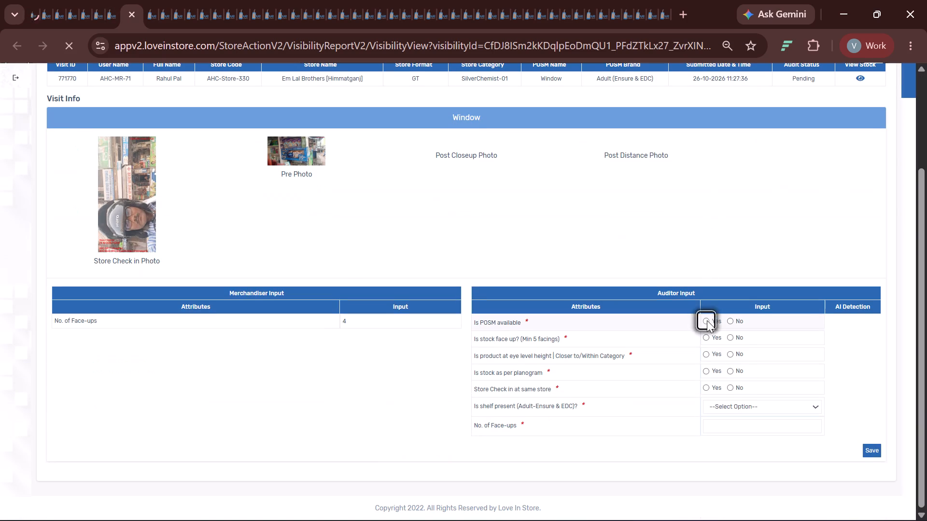
key("Right")
key("Tab")
key("Right")
key("Tab")
key("space")
key("Tab")
key("space")
key("Tab")
key("Right")
key("Tab")
key("4")
key("Tab")
key("space")
key("ctrl+Tab")
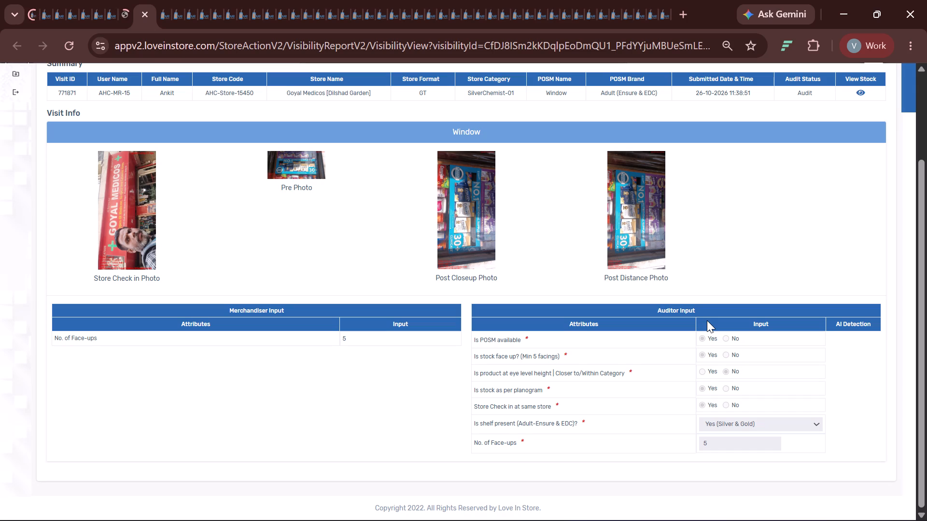
Return to the visibility list, close all the visit tabs of the finished batch and reload the list of pending visits.
scroll(707, 320, "down", 2)
left_click(707, 320)
key("ctrl+Tab")
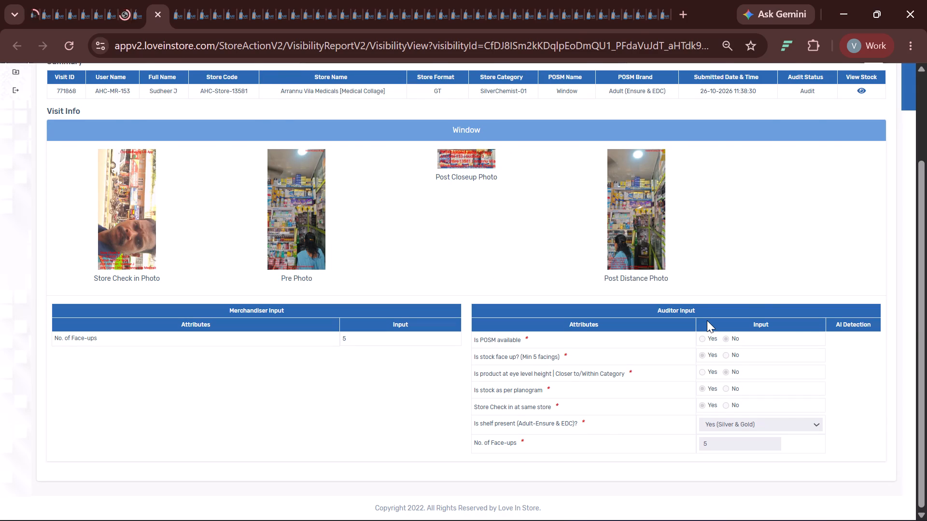
key("ctrl+1")
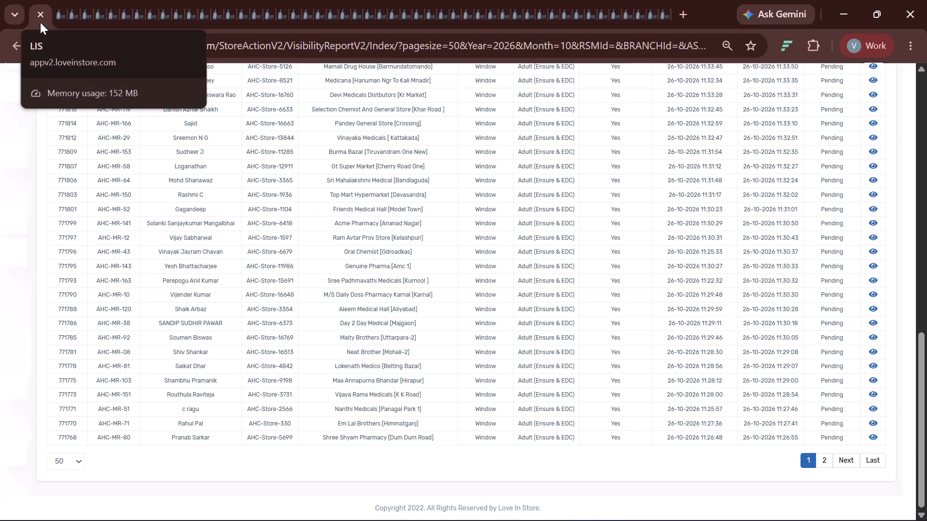
left_click(40, 22)
scroll(40, 22, "down", 1)
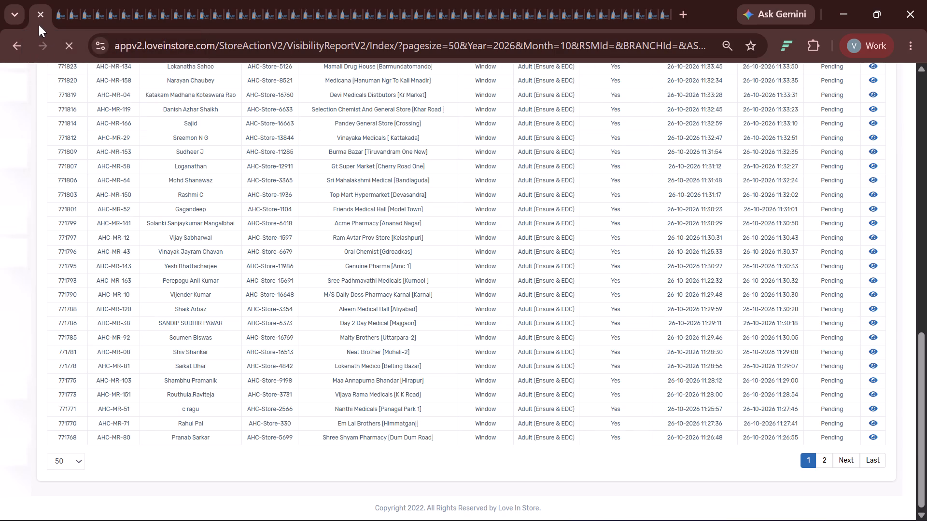
right_click(39, 25)
left_click(169, 377)
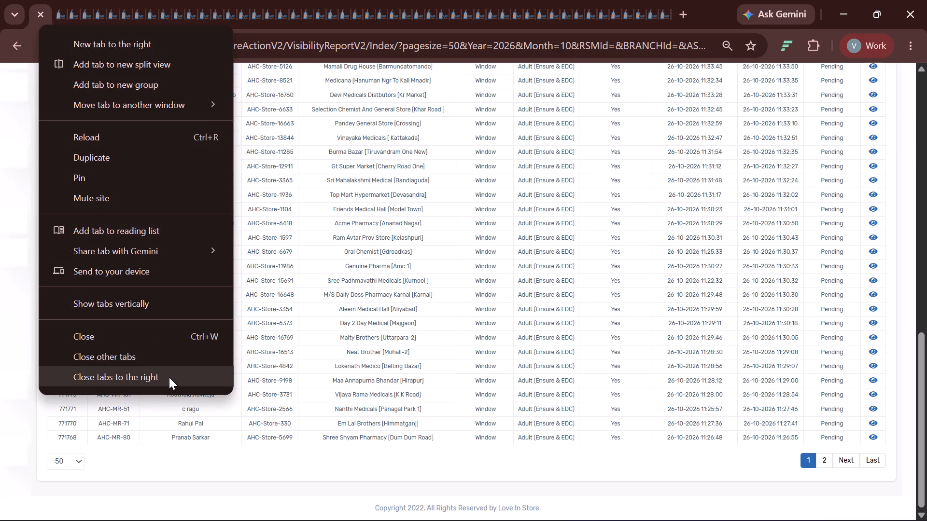
key("ctrl+r")
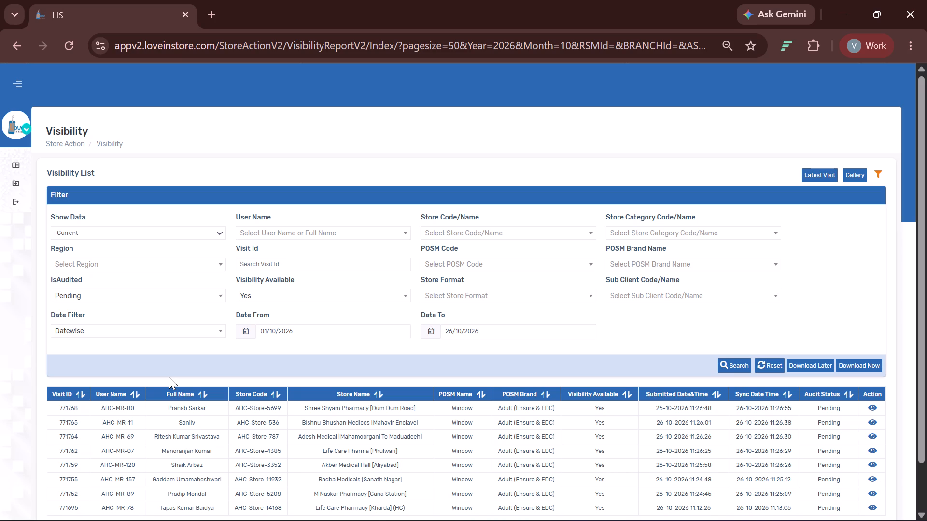
Open every remaining pending visit in the list, from 771768 down to 771695, each in its own browser tab.
scroll(169, 377, "down", 4)
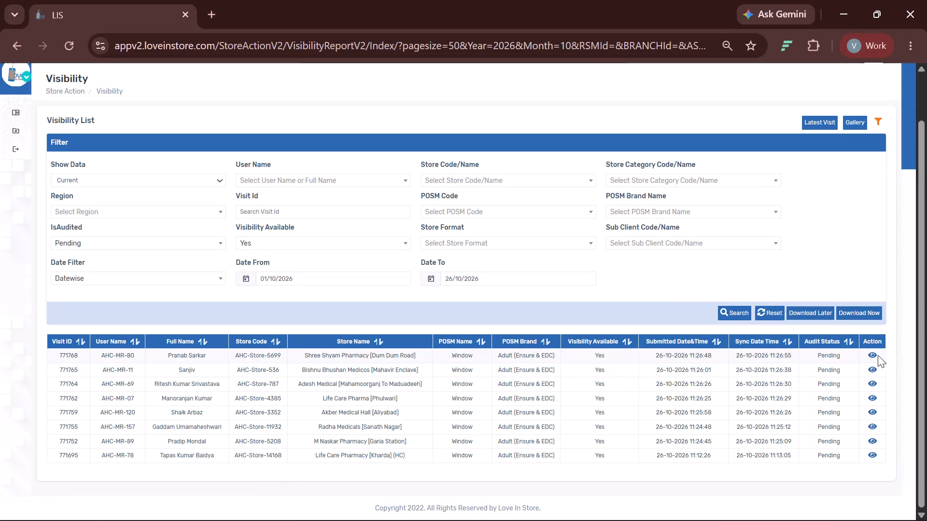
left_click(871, 353, "ctrl")
left_click(871, 368, "ctrl")
left_click(872, 386, "ctrl")
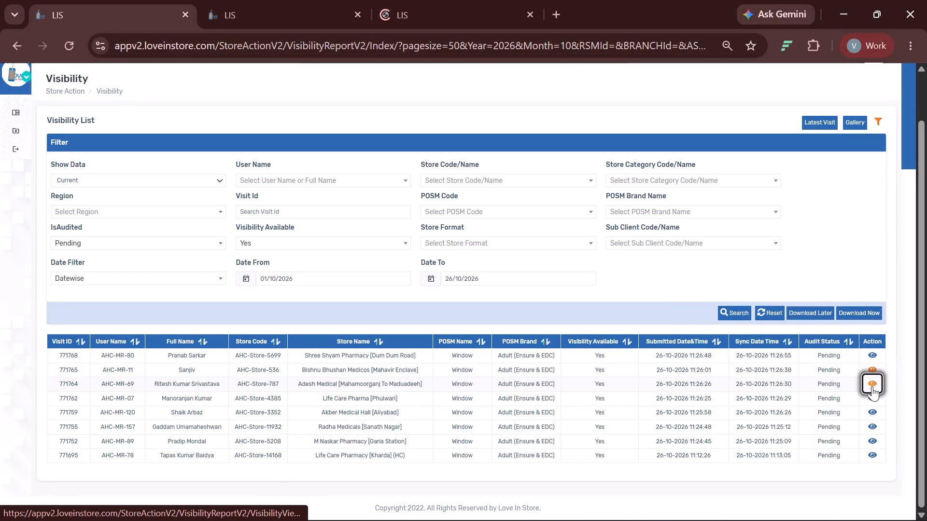
left_click(872, 401, "ctrl")
left_click(872, 416, "ctrl")
left_click(871, 428, "ctrl")
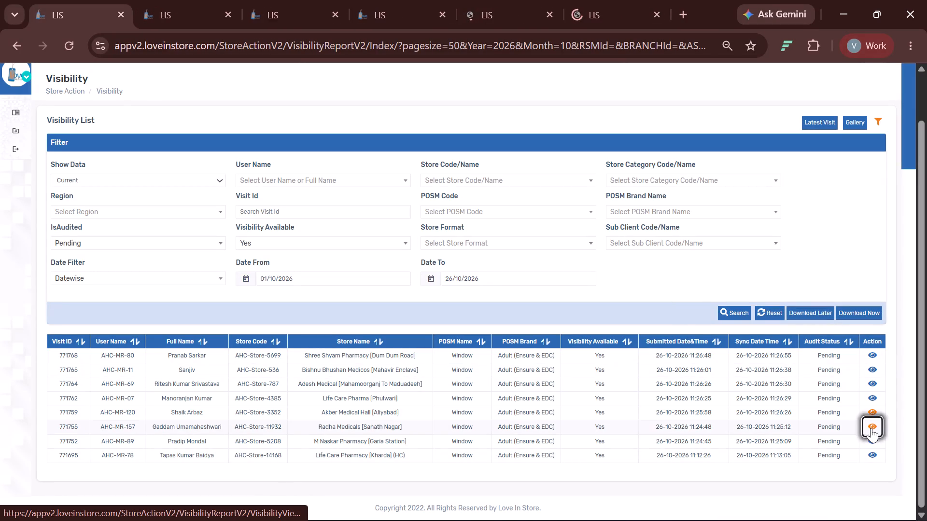
left_click(871, 440, "ctrl")
left_click(871, 452, "ctrl")
Save the audit of visit 771768 with stock face up and eye level No, other checks Yes, shelf Yes (Silver & Gold) and 4 face-ups.
key("ctrl+Tab")
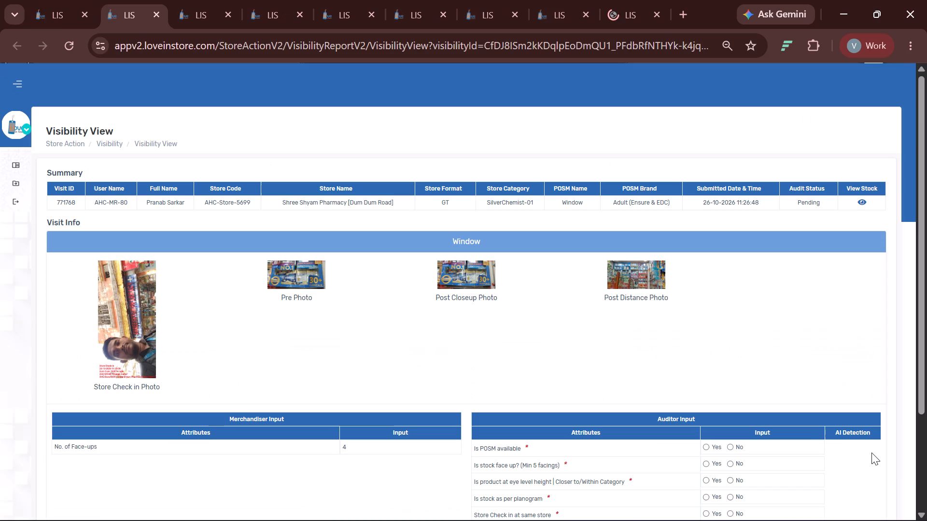
scroll(721, 343, "down", 3)
double_click(706, 320)
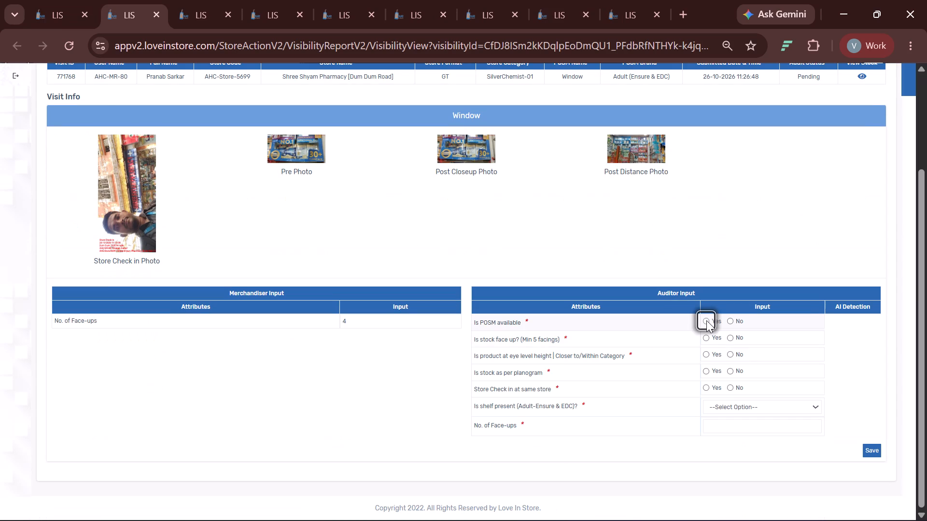
key("Tab")
key("Right")
key("Tab")
key("Right")
key("Tab")
key("space")
key("Tab")
key("space")
key("Tab")
key("Right")
key("Tab")
key("4")
key("Tab")
key("space")
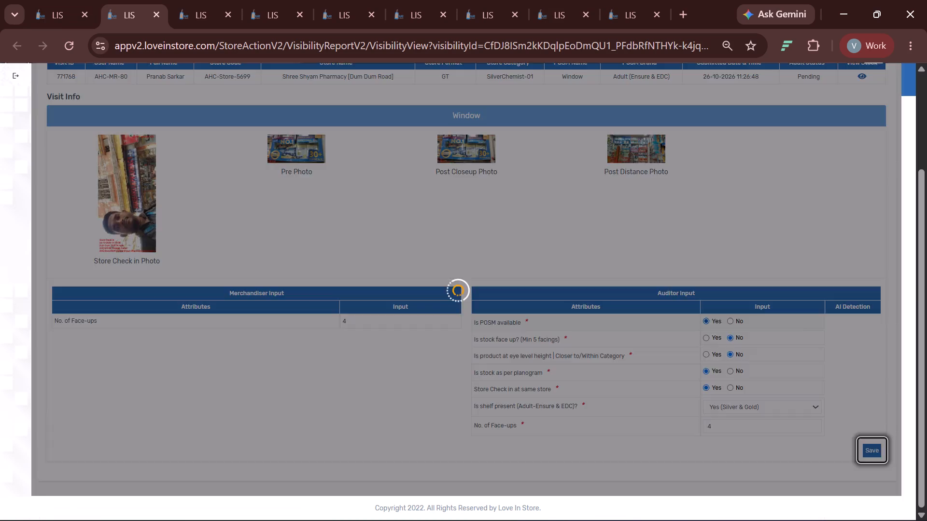
key("ctrl+Tab")
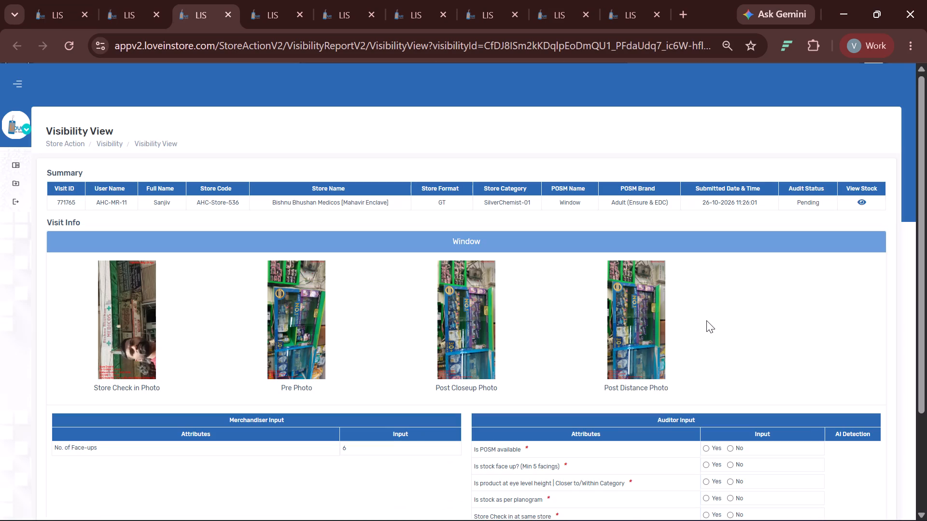
Save the audit of visit 771765 with eye level No, all other checks Yes, shelf Yes (Silver & Gold) and 6 face-ups.
scroll(706, 320, "down", 2)
left_click(706, 320)
key("Tab")
key("space")
key("Tab")
key("Right")
key("Tab")
key("space")
key("Tab")
key("space")
key("Tab")
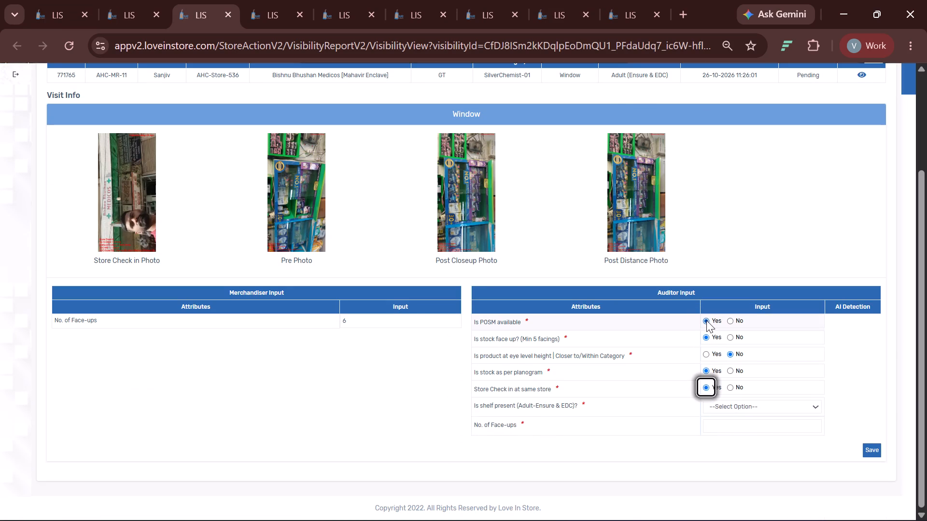
key("Right")
key("Tab")
key("6")
key("Tab")
key("space")
key("ctrl+Tab")
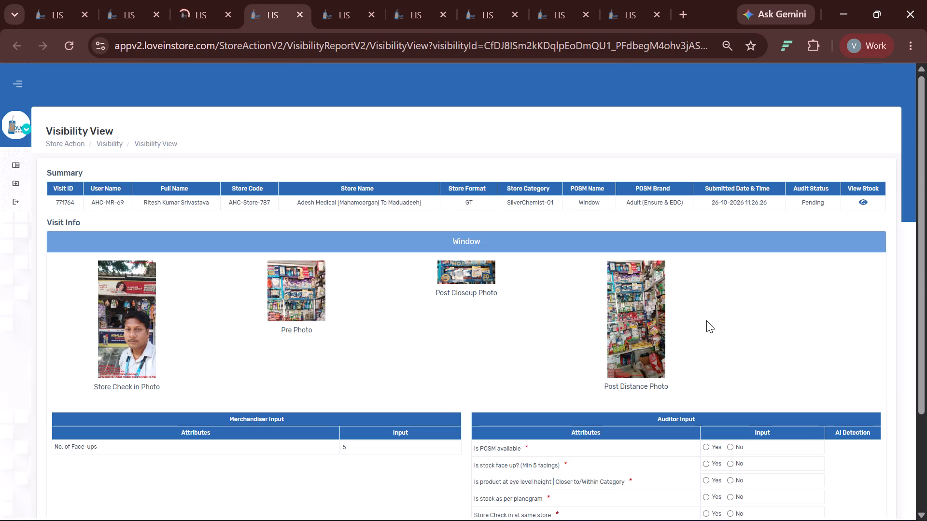
Save the audit of visit 771764 with eye level No, all other checks Yes, shelf Yes (Silver & Gold) and 7 face-ups.
scroll(706, 320, "down", 2)
left_click(706, 320)
key("Tab")
key("space")
key("Tab")
key("Right")
key("Tab")
key("space")
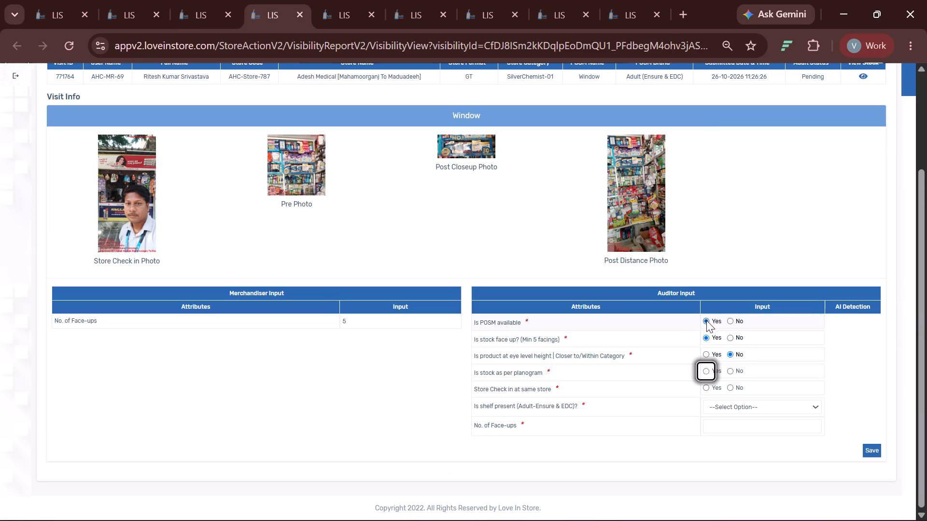
key("Tab")
key("space")
key("Tab")
key("Right")
key("Tab")
key("7")
key("Tab")
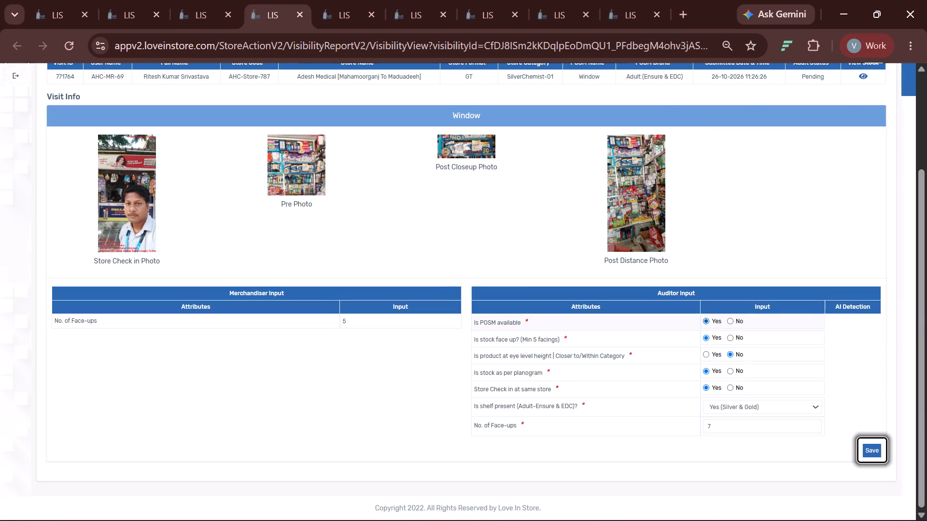
key("space")
key("ctrl+Tab")
Save the audit of visit 771762 with stock face up and eye level No, other checks Yes, shelf Yes (Silver & Gold) and 2 face-ups.
scroll(706, 320, "down", 3)
left_click(706, 320)
key("Tab")
key("Tab")
key("Right")
key("shift+Tab")
key("Right")
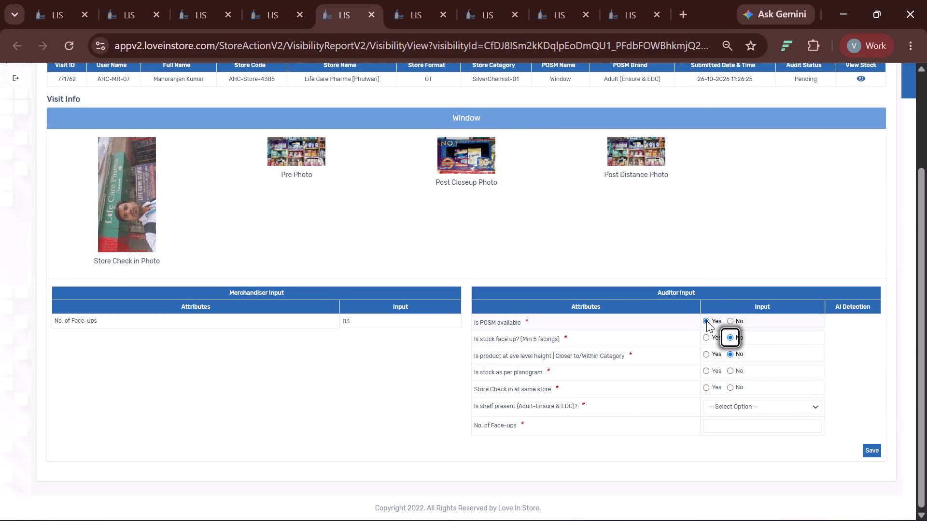
key("Tab")
key("space")
key("Tab")
key("space")
key("Tab")
key("space")
key("Tab")
key("Right")
key("Tab")
key("2")
key("Tab")
key("space")
key("ctrl+Tab")
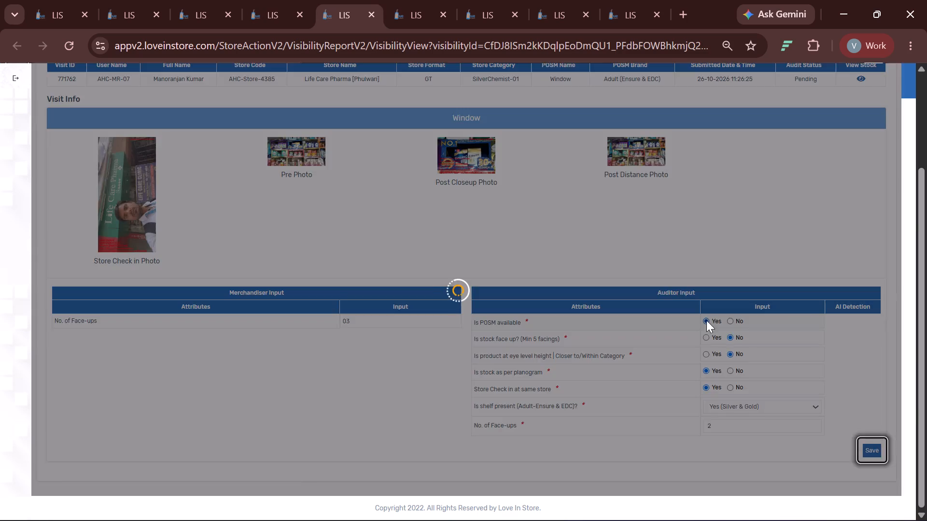
Save the audit of visit 771759 with eye level No, all other checks Yes, shelf Yes (Silver & Gold) and 5 face-ups.
scroll(706, 320, "down", 3)
left_click(706, 320)
key("Tab")
key("Right")
key("Tab")
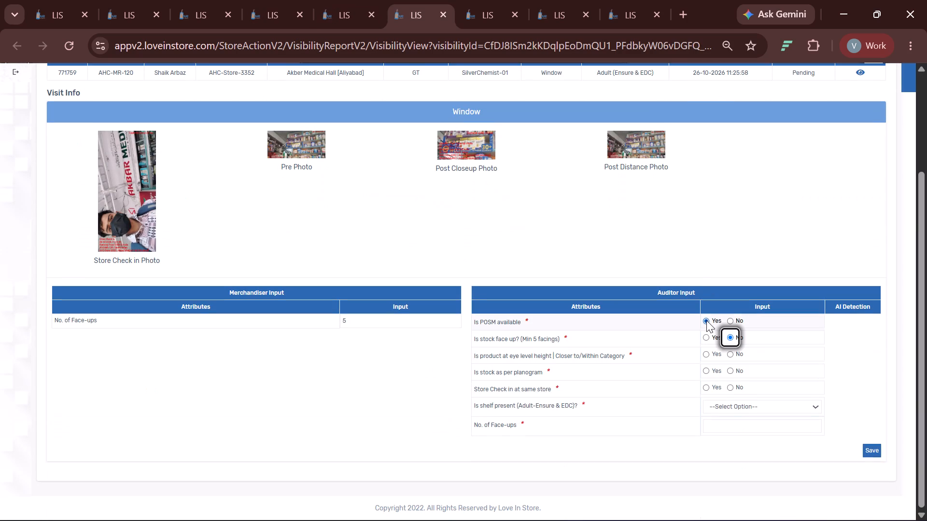
key("shift+Tab")
key("Right")
key("Tab")
key("Right")
key("Tab")
key("space")
key("Tab")
key("Tab")
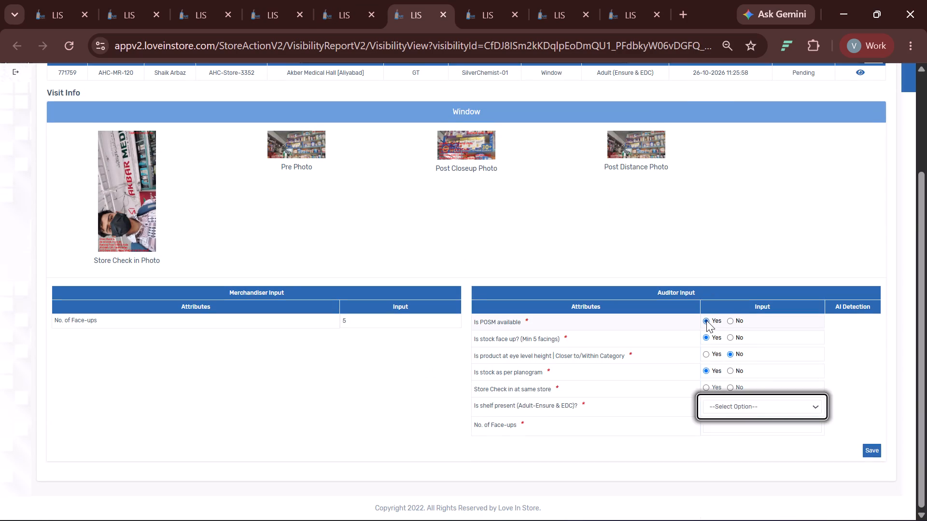
key("Right")
key("shift+Tab")
key("space")
key("Tab")
key("Tab")
key("5")
key("Tab")
key("space")
key("ctrl+Tab")
Save the audit of visit 771755 with eye level No, all other checks Yes, shelf Yes (Silver & Gold) and 6 face-ups.
scroll(706, 320, "down", 2)
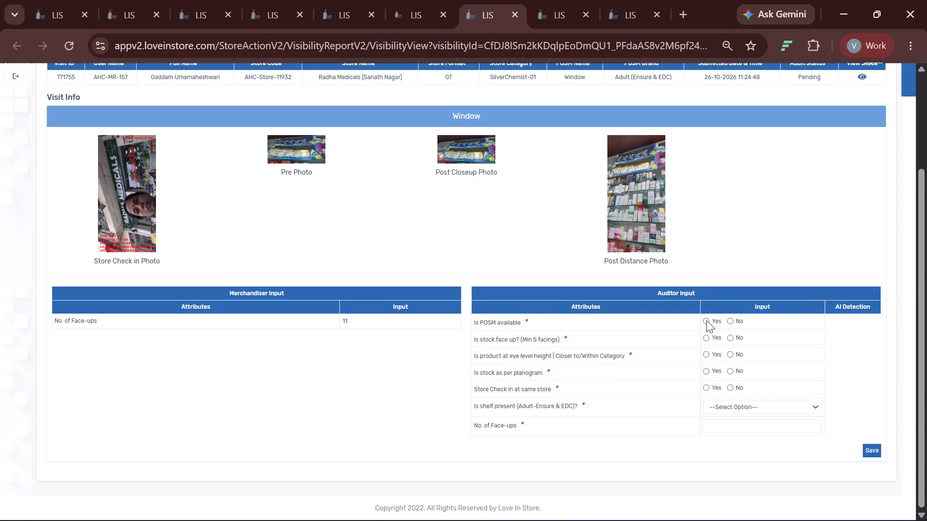
double_click(706, 320)
key("Tab")
key("space")
key("Tab")
key("Right")
key("Tab")
key("space")
key("Tab")
key("Tab")
key("Right")
key("shift+Tab")
key("space")
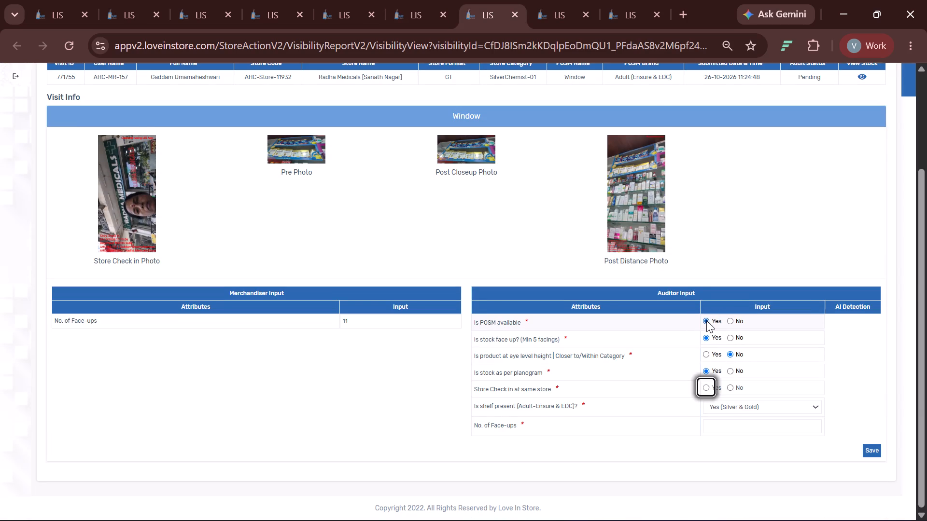
key("Tab")
key("Tab")
key("6")
key("Tab")
key("space")
key("ctrl+Tab")
Save the audit of visit 771752 with stock face up and eye level No, other checks Yes, shelf Yes (Silver & Gold) and 3 face-ups.
scroll(706, 320, "down", 2)
left_click(706, 320)
key("Tab")
key("Right")
key("Tab")
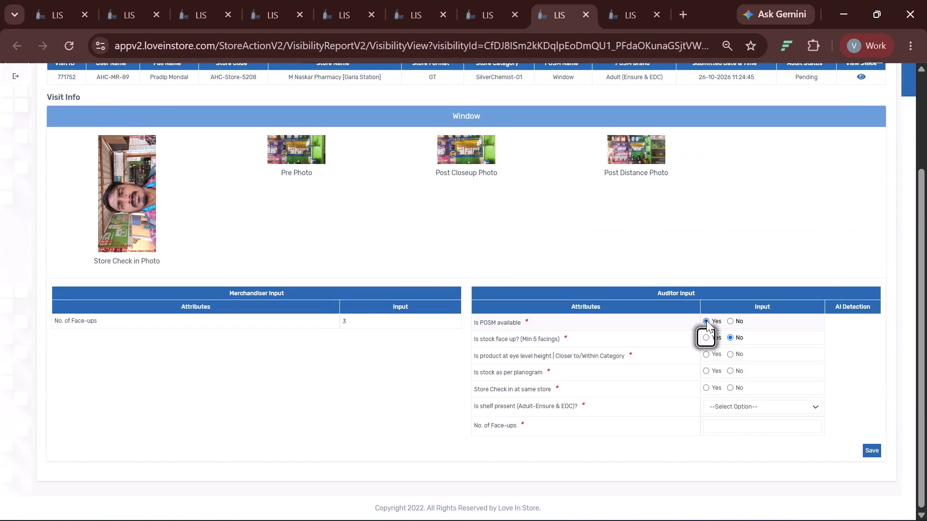
key("Right")
key("Tab")
key("space")
key("Tab")
key("space")
key("Tab")
key("Right")
key("Tab")
key("3")
key("Tab")
key("space")
key("ctrl+Tab")
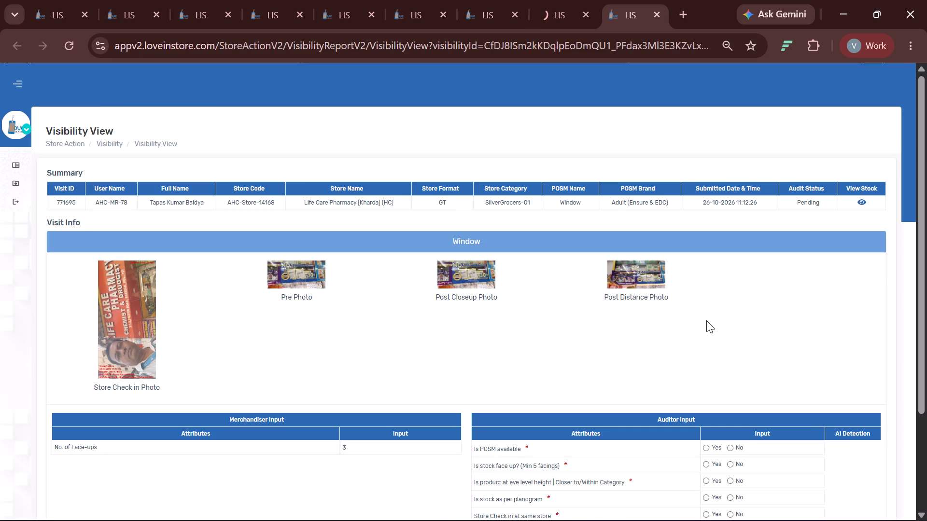
Save the audit of visit 771695 with stock face up and eye level No, other checks Yes, shelf Yes (Silver & Gold) and 3 face-ups.
scroll(706, 320, "down", 3)
left_click(706, 320)
key("Tab")
key("Right")
key("Tab")
key("Right")
key("Tab")
key("space")
key("Tab")
key("space")
key("Tab")
key("Right")
key("Tab")
key("3")
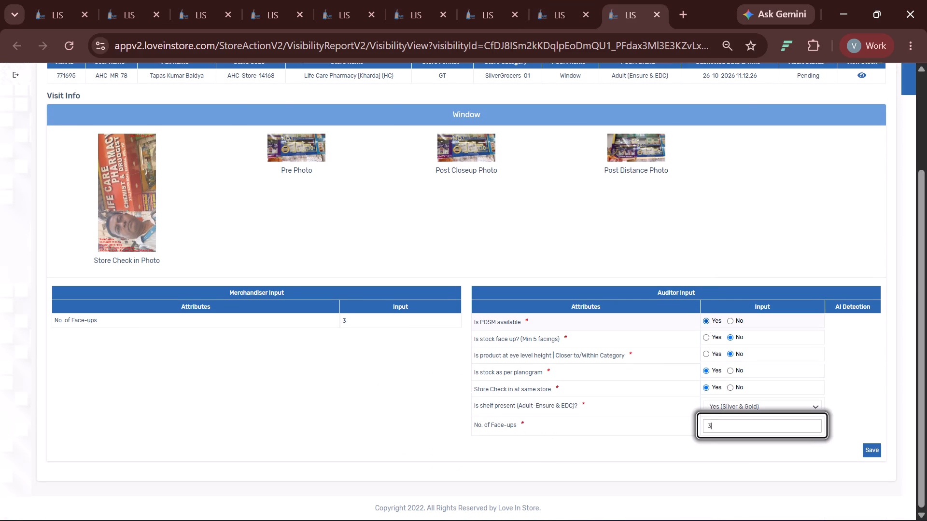
key("Tab")
key("space")
Return to the visibility list, close all the visit tabs of the finished batch and reload the list of pending visits.
key("ctrl+Tab")
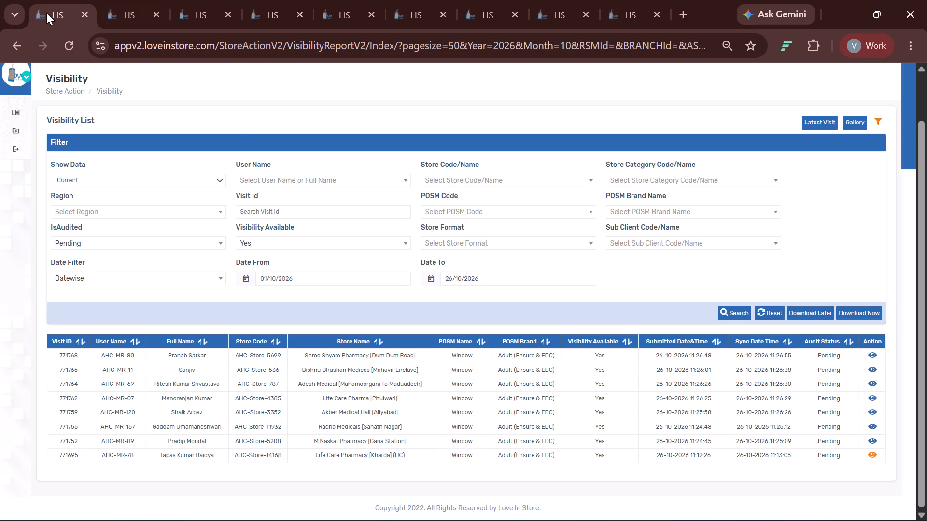
right_click(47, 13)
left_click(159, 368)
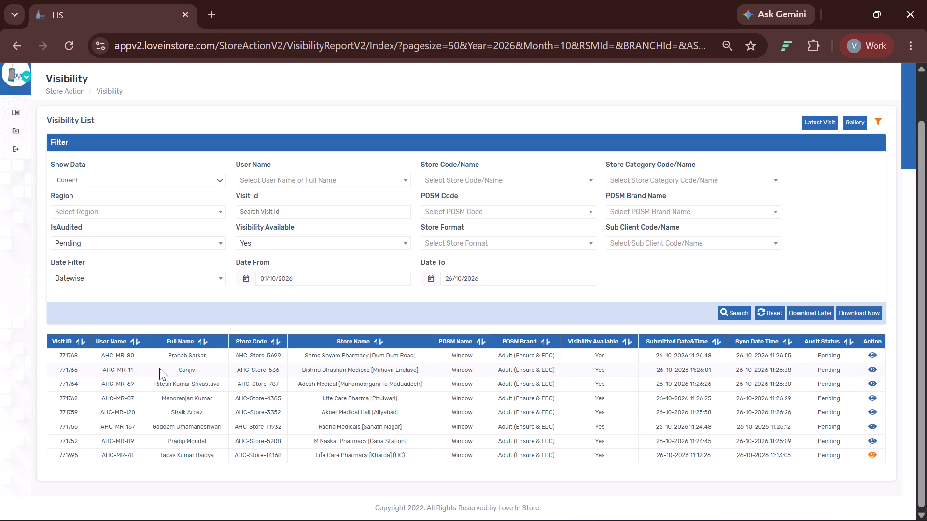
key("ctrl+r")
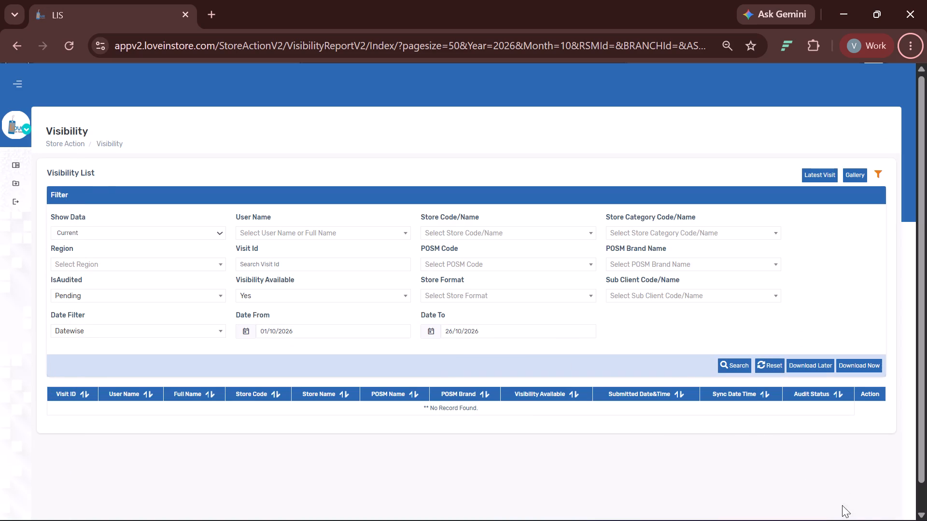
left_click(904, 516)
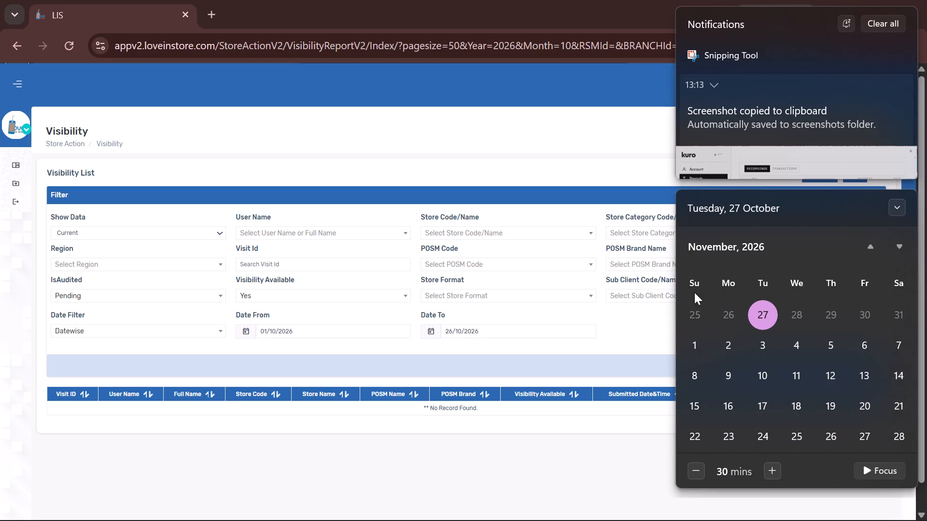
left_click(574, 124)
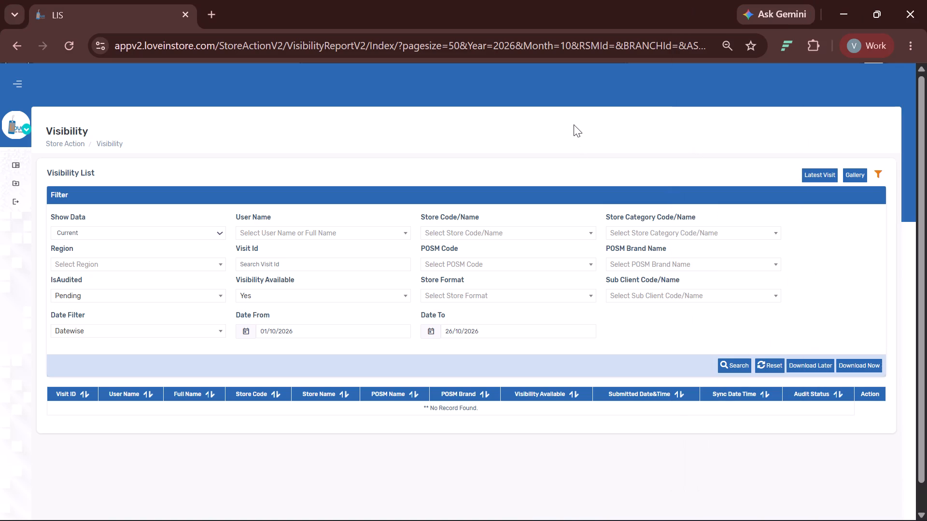